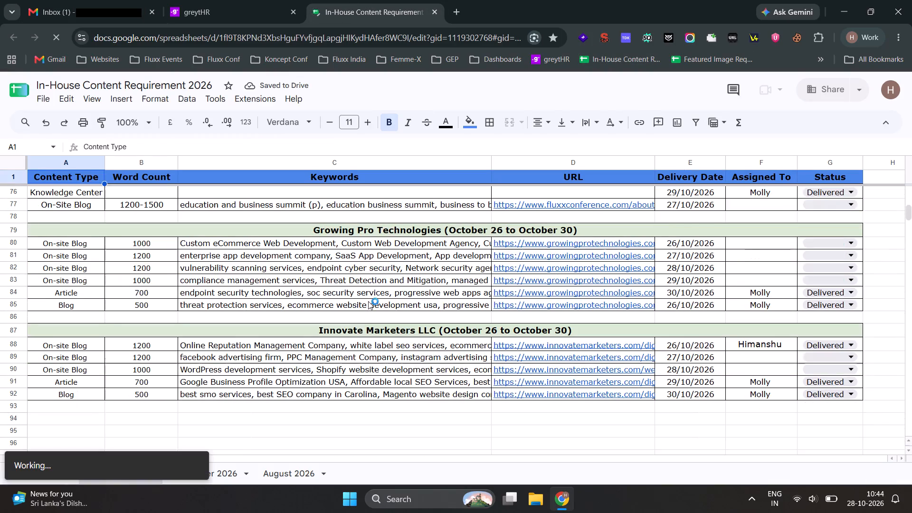
Review the October 2026 content schedule, checking delivery dates, assigned writers and statuses across the weekly client sections.
scroll(370, 293, "up", 2)
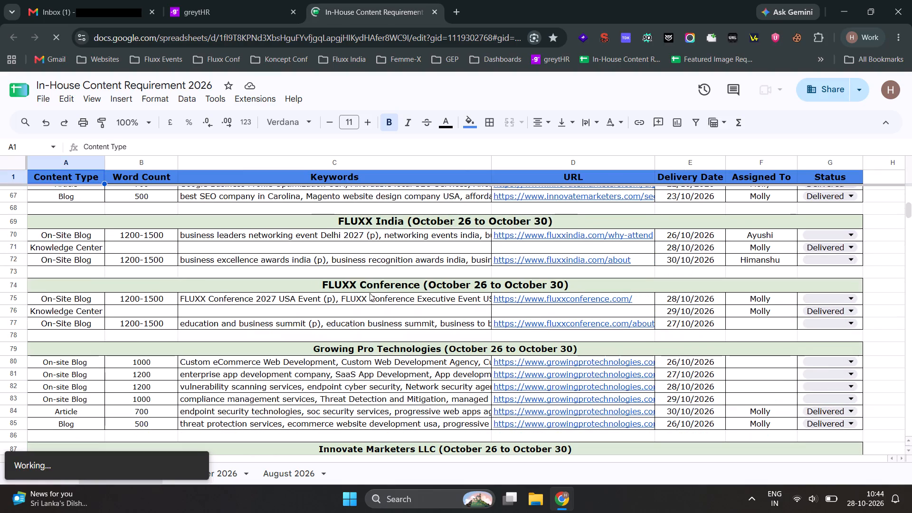
scroll(370, 293, "up", 4)
scroll(370, 293, "down", 2)
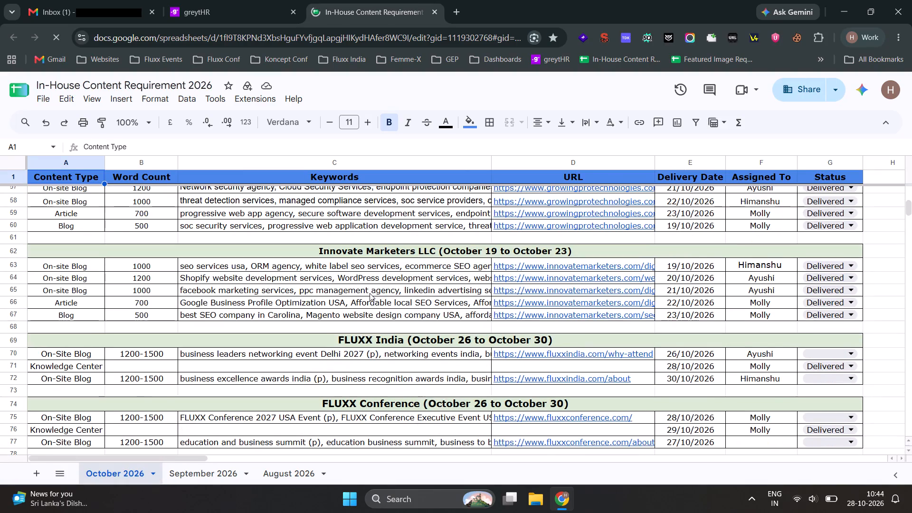
scroll(370, 293, "up", 4)
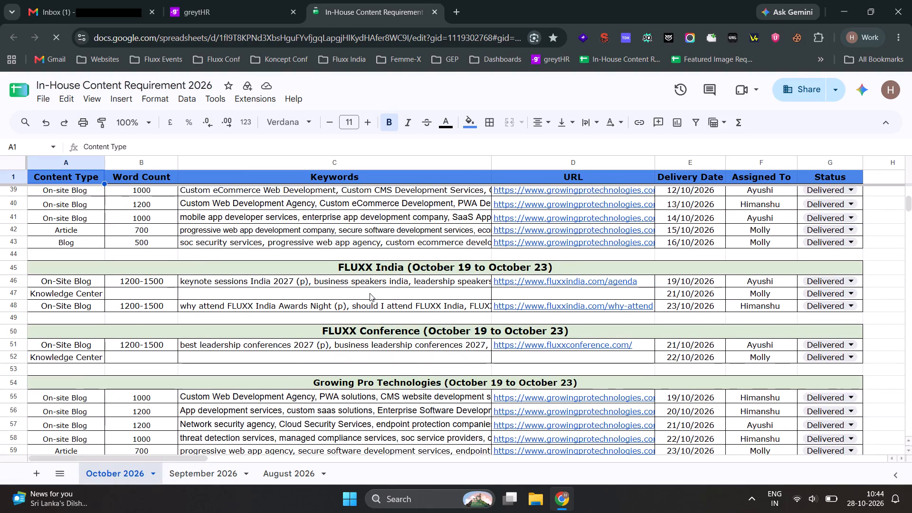
scroll(370, 293, "up", 1)
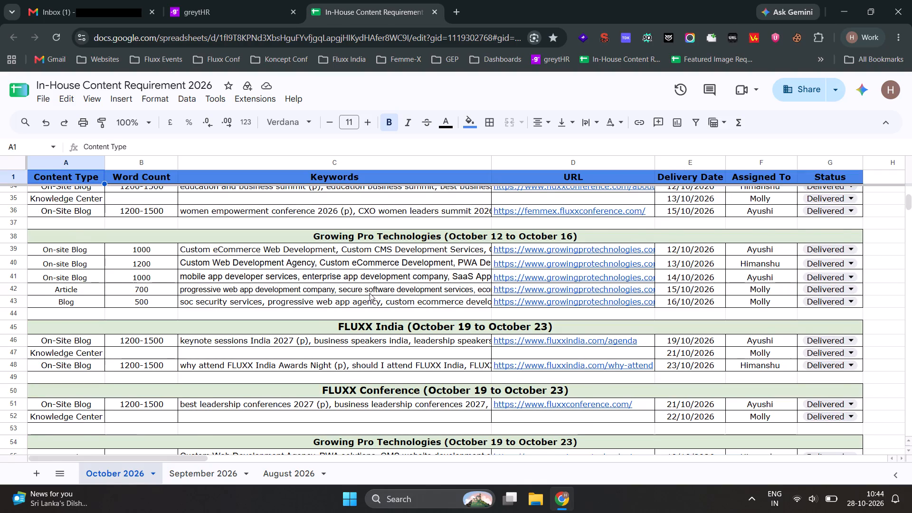
scroll(370, 293, "down", 1)
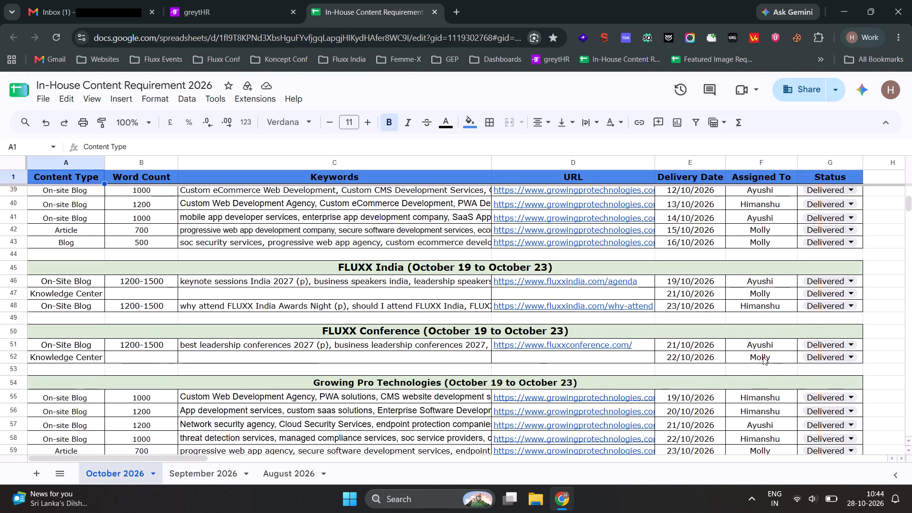
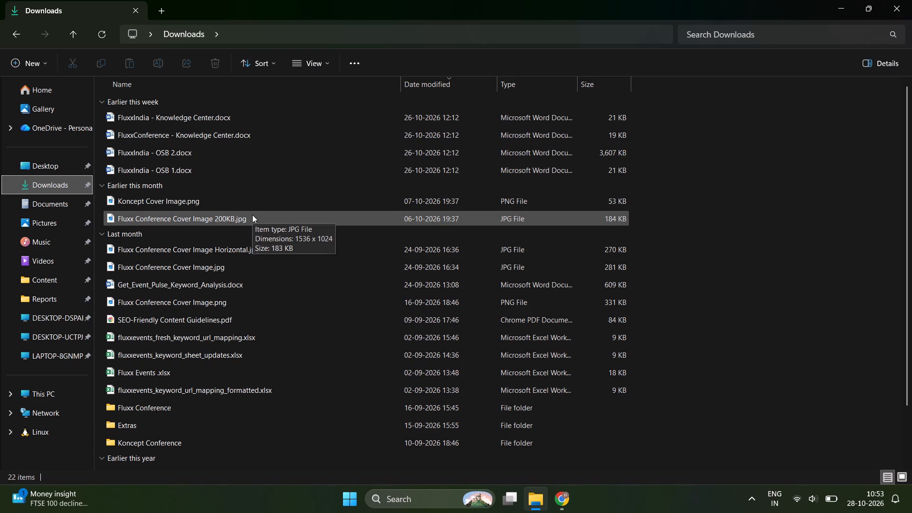
Cross-check the FluxxIndia and FluxxConference documents in the Downloads folder against the October 19 to October 23 entries in the content requirement sheet.
key("alt+Tab")
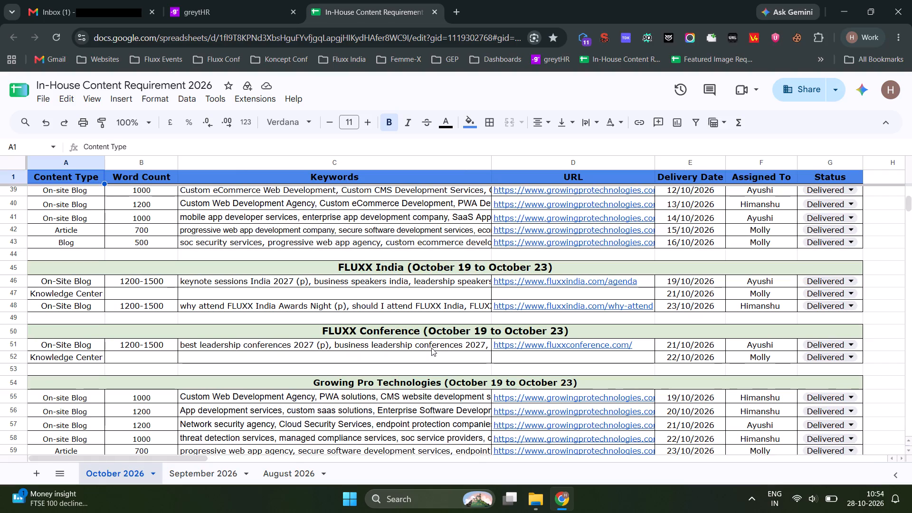
key("alt+Tab")
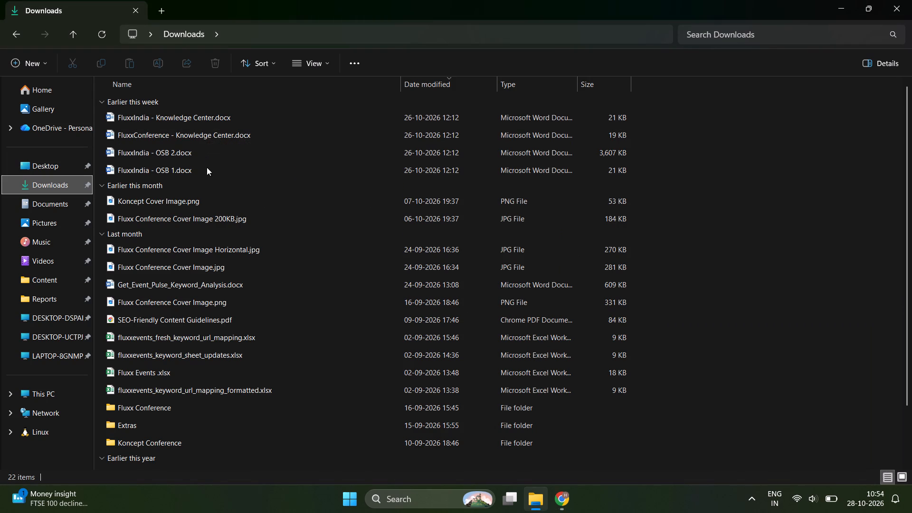
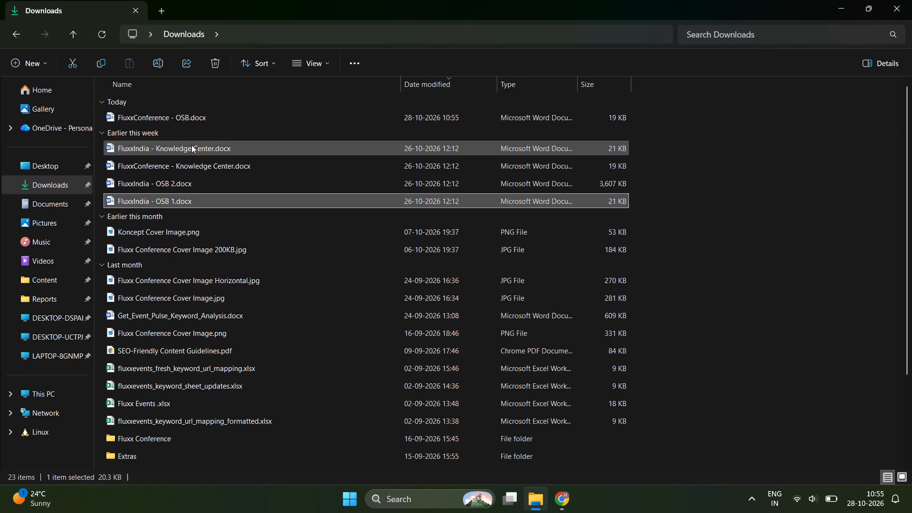
Move the five FluxxConference and FluxxIndia documents from Downloads into the Content folder.
left_click(199, 120, "shift")
key("ctrl+x")
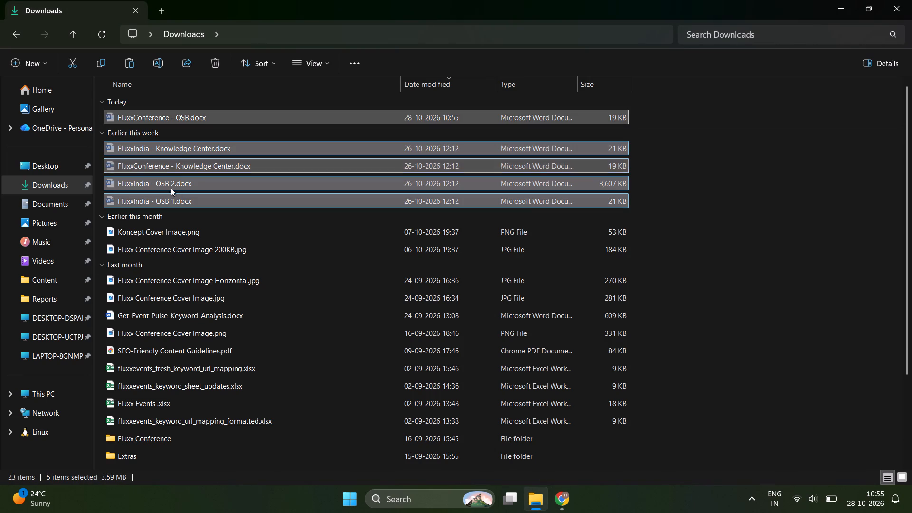
left_click(57, 279)
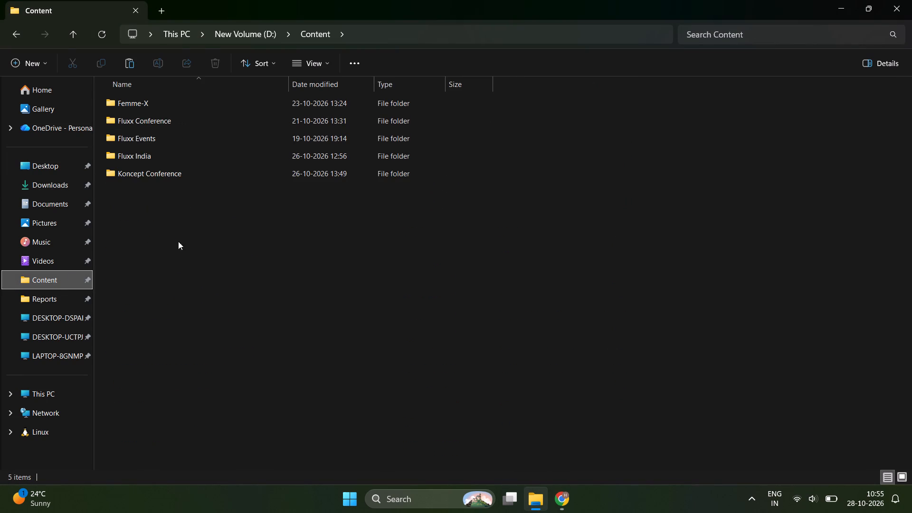
left_click(180, 266)
key("ctrl+v")
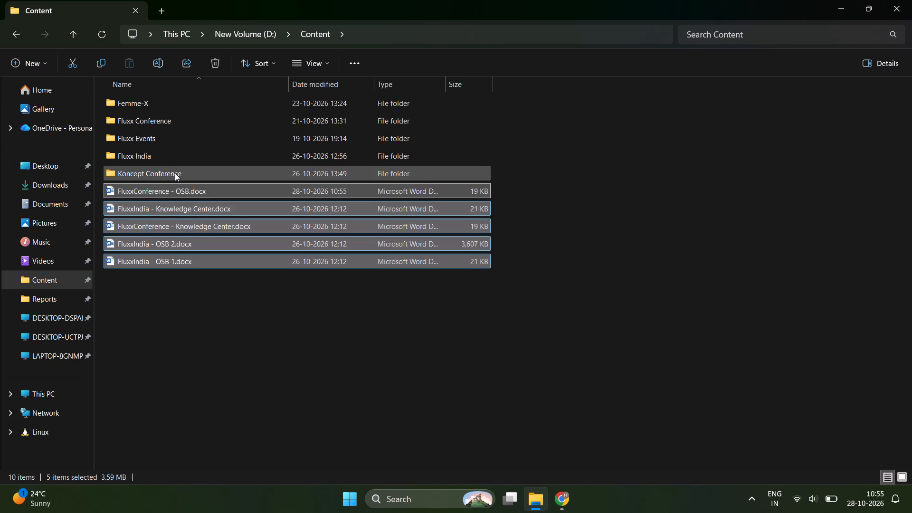
Check the naming of the documents in Fluxx India's Posted folder and return to the Content folder.
left_click(175, 173)
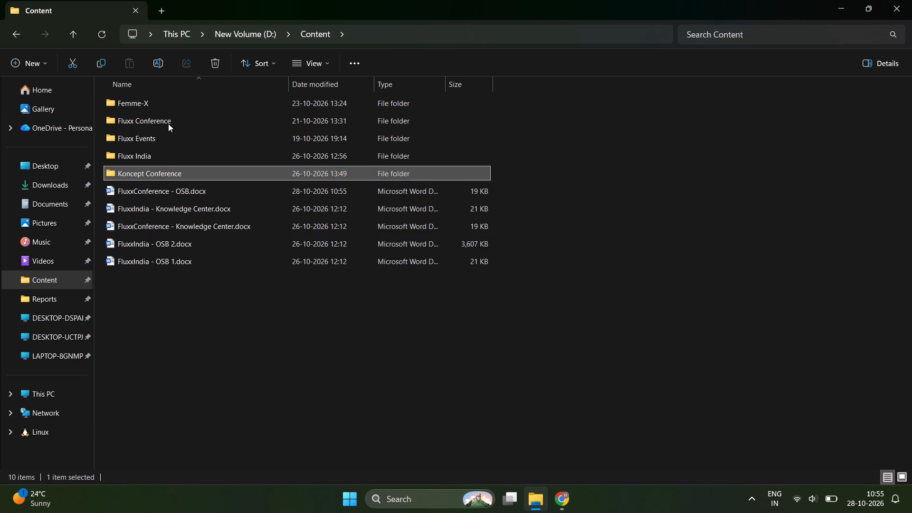
double_click(170, 157)
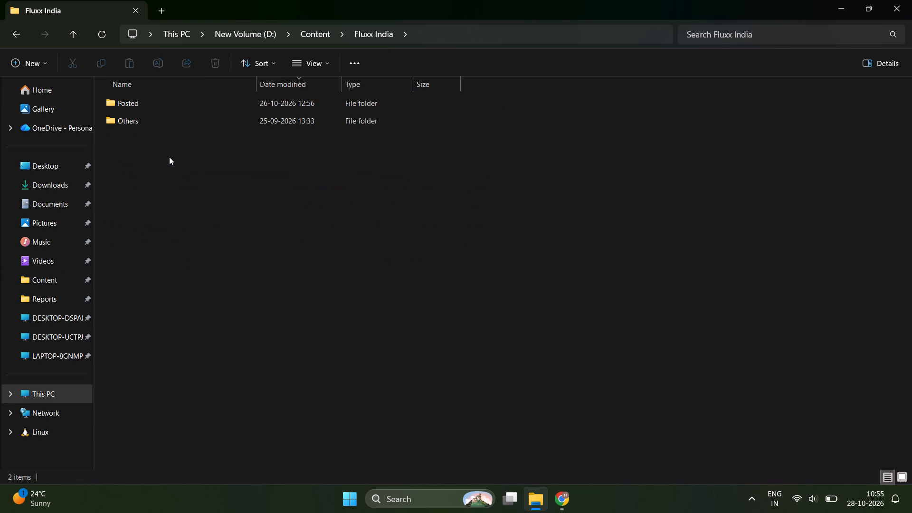
double_click(180, 105)
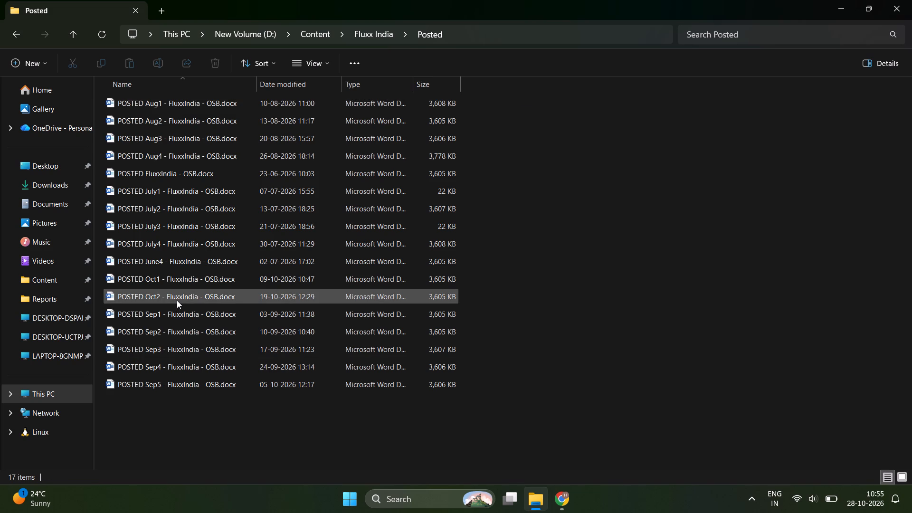
key("BackSpace")
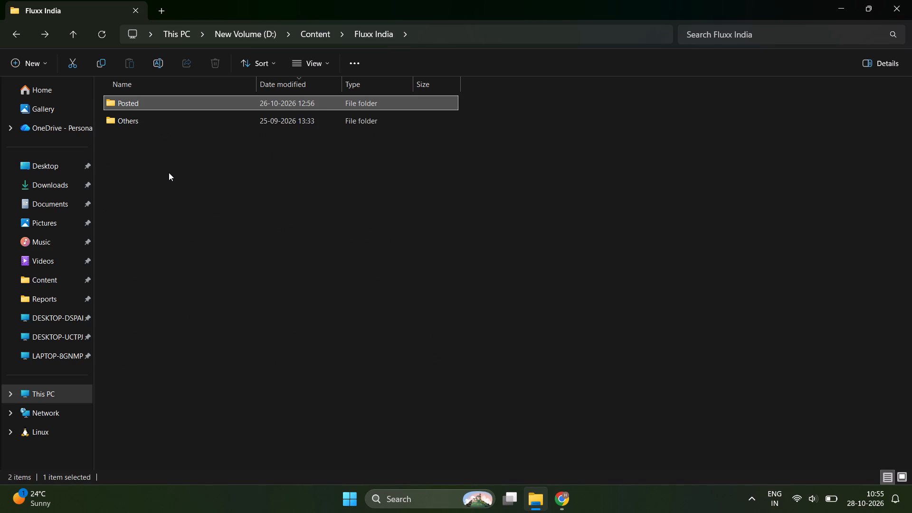
key("BackSpace")
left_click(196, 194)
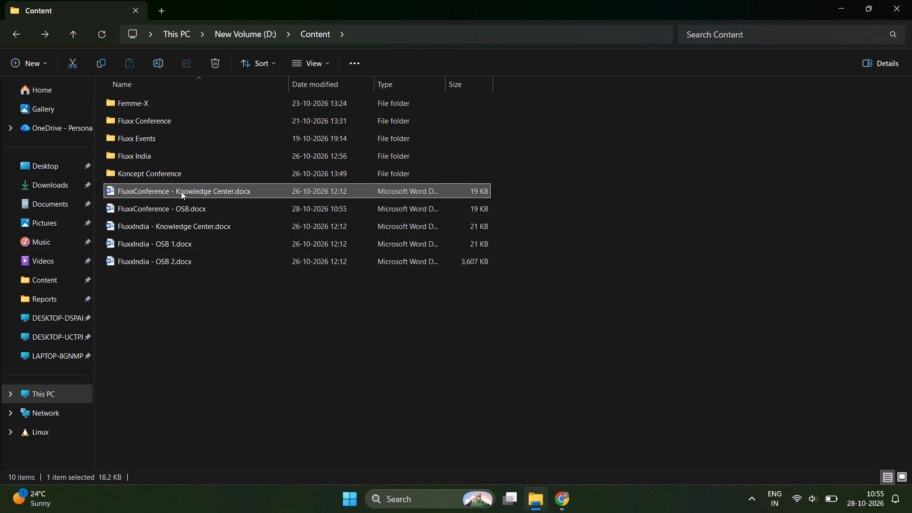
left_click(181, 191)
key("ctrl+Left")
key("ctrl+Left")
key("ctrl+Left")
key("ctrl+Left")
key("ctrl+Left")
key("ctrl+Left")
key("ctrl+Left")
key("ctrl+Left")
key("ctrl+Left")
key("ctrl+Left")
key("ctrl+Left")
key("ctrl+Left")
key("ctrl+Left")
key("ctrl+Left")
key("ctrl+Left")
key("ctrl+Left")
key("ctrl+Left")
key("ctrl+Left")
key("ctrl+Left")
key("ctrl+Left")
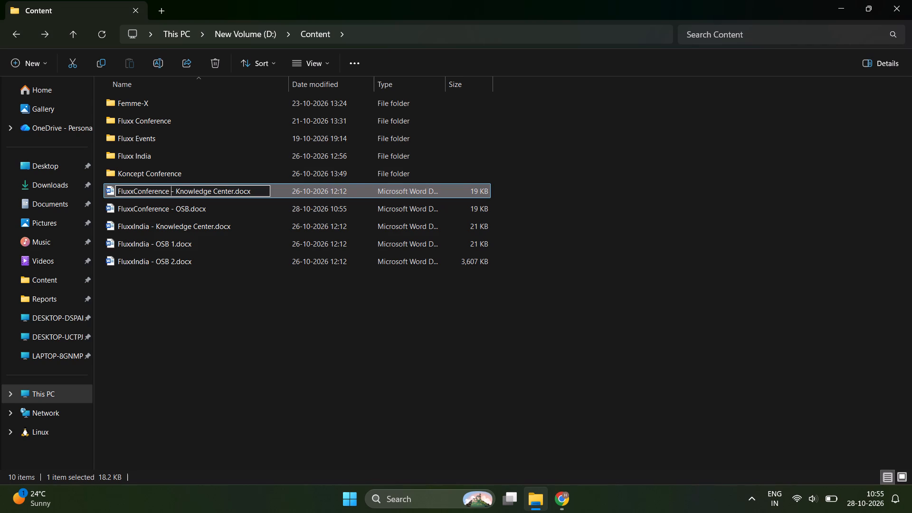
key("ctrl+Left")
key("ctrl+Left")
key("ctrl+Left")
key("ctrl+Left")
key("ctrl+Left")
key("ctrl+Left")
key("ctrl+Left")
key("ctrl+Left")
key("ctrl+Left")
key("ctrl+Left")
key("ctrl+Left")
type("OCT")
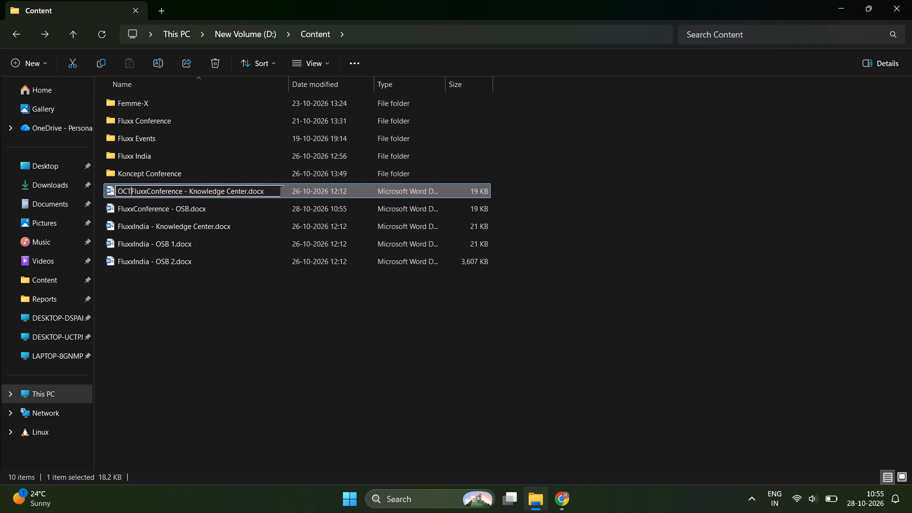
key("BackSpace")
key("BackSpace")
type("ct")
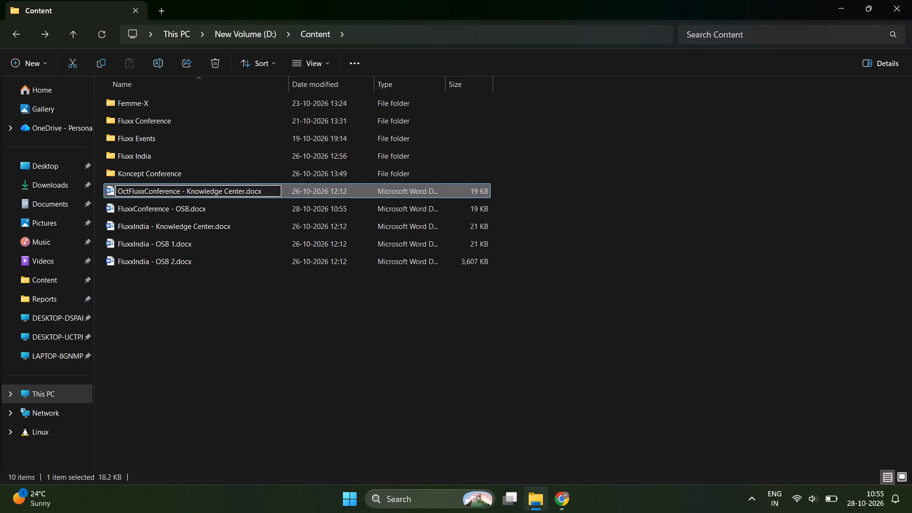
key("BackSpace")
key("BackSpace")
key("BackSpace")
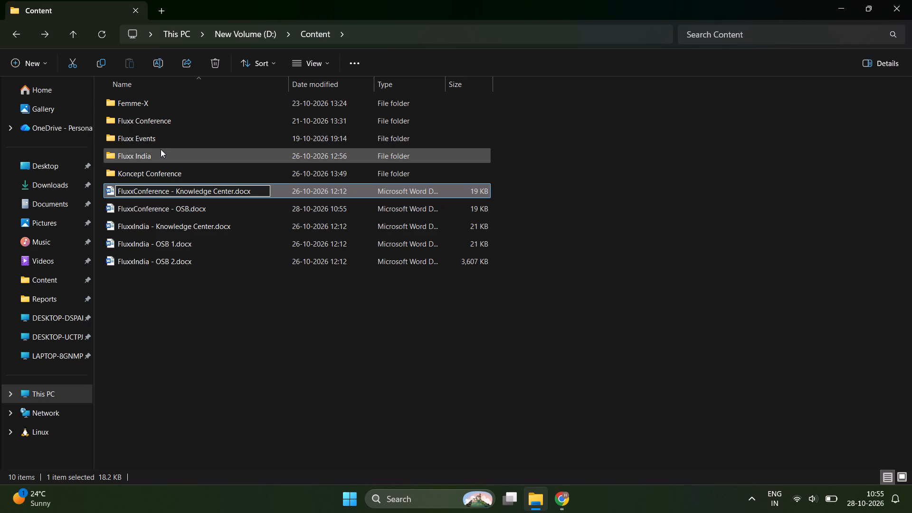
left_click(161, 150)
Recheck the document names in Fluxx India's Posted folder and return to the Content folder.
double_click(161, 149)
double_click(156, 104)
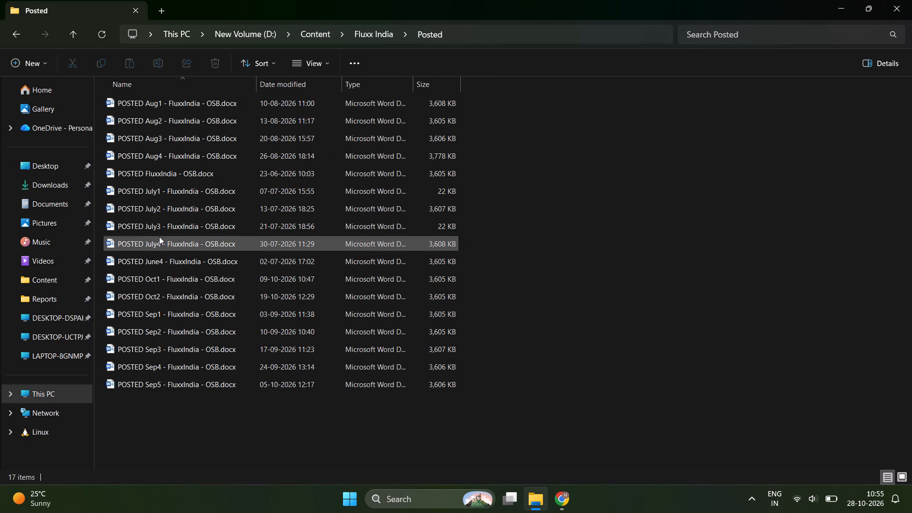
key("BackSpace")
key("BackSpace")
Copy the "Oct2 - " prefix from the name of the Oct2 FemmeX OSB document in the Femme-X folder.
double_click(133, 106)
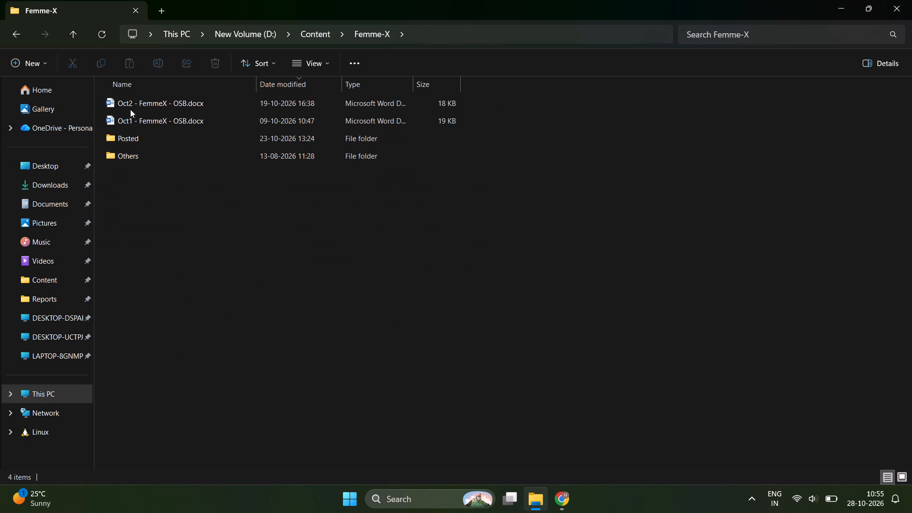
left_click(126, 104)
left_click(133, 102)
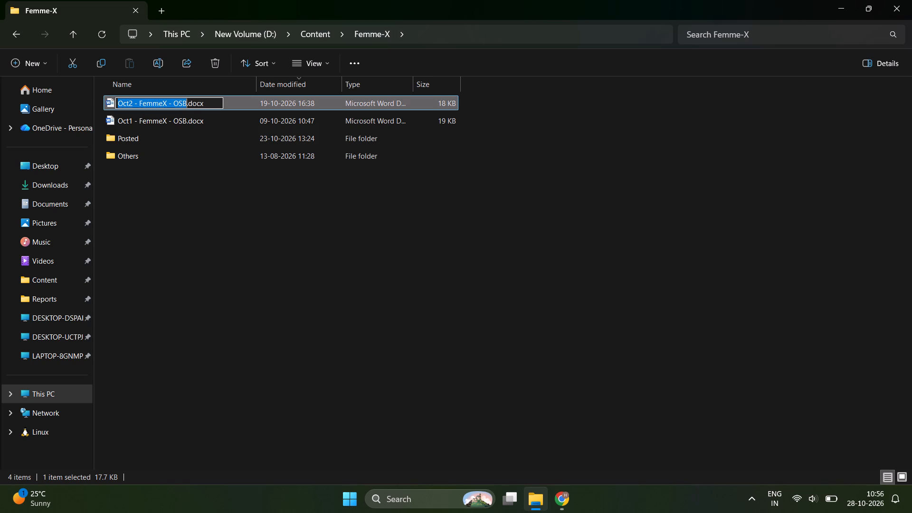
left_click(136, 104)
key("Left")
key("Left")
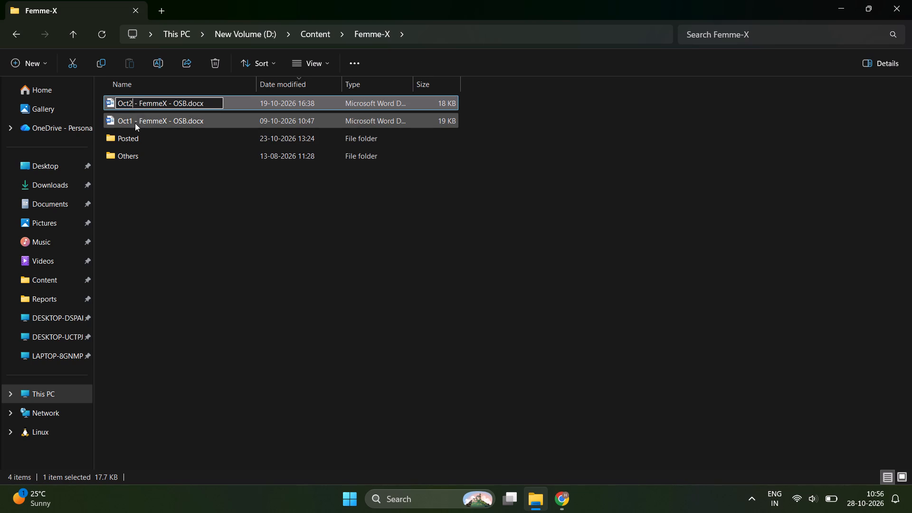
key("ctrl+shift+Left")
key("ctrl+Right")
key("ctrl+Right")
key("ctrl+shift+Left")
key("ctrl+shift+Left")
key("ctrl+shift+Left")
key("ctrl+c")
key("ctrl+c")
key("Return")
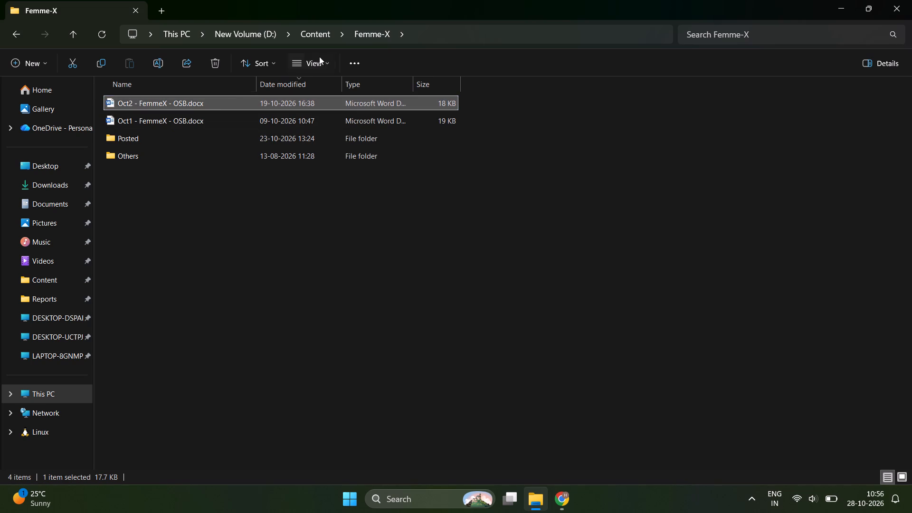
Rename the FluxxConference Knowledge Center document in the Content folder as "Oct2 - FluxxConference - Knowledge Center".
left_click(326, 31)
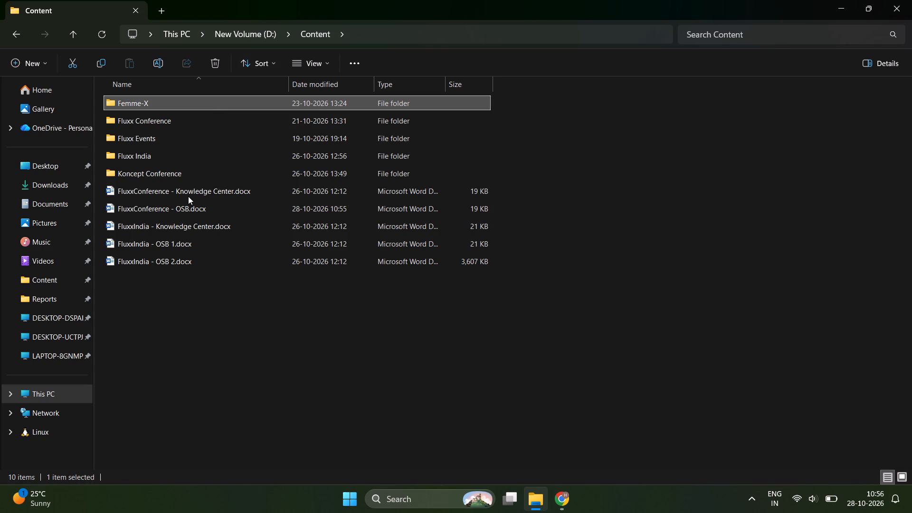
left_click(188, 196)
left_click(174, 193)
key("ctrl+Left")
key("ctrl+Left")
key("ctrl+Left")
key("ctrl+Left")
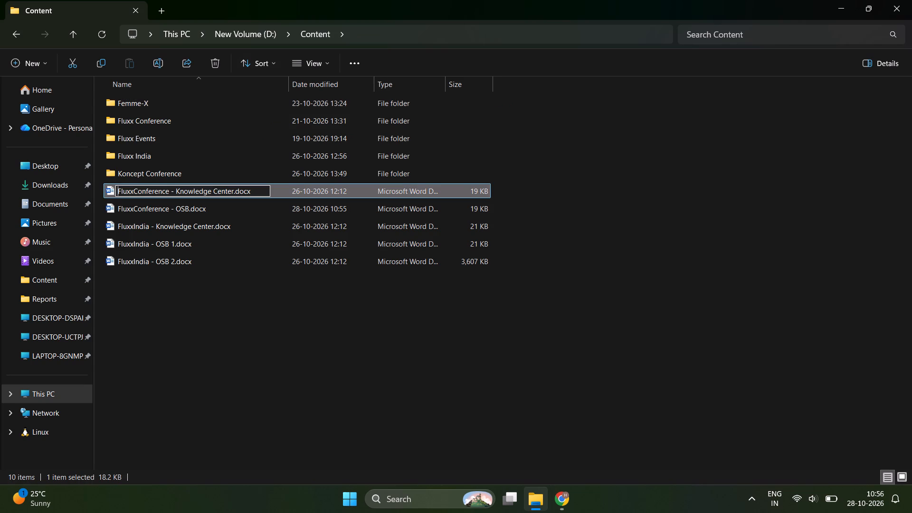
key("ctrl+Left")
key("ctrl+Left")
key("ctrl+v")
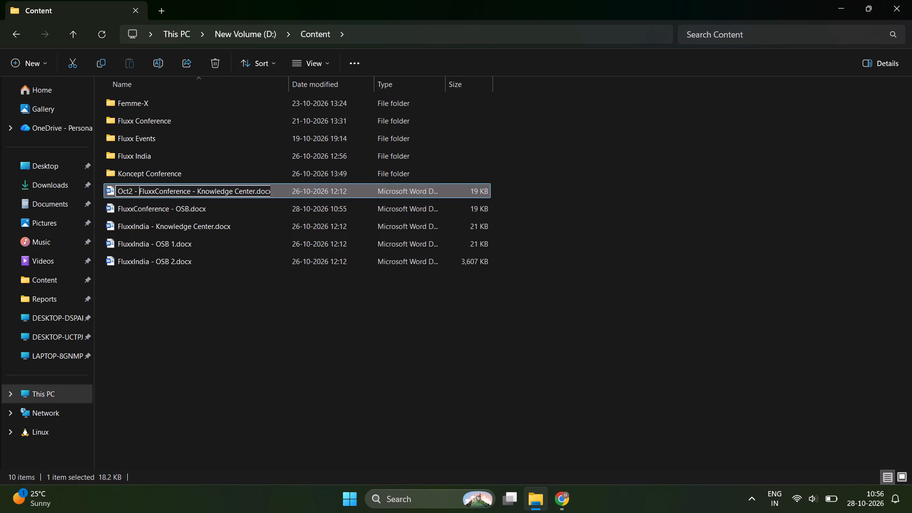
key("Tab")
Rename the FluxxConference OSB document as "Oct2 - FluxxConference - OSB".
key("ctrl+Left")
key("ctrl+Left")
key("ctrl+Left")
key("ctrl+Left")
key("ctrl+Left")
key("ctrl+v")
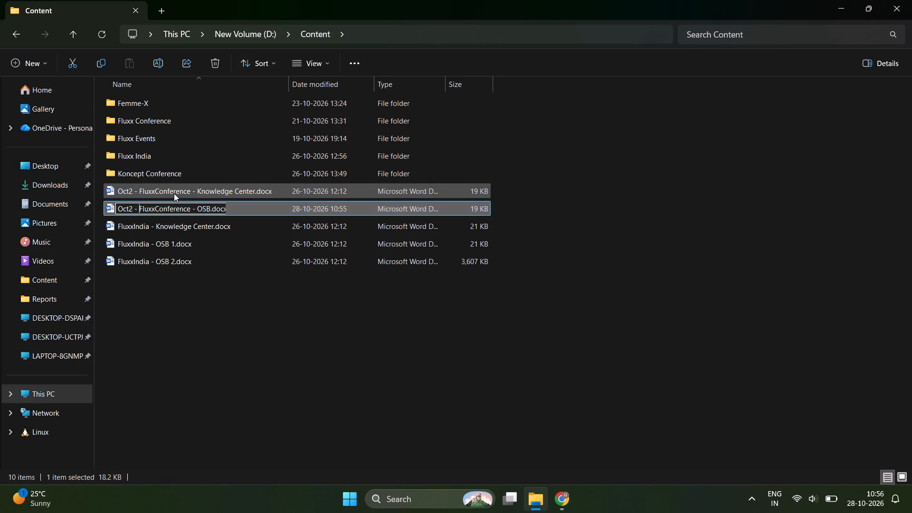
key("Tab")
Change the FluxxIndia Knowledge Center document's name to "Oct3 - FluxxIndia - Knowledge Center", reusing the copied prefix with the number 3.
key("ctrl+Left")
key("ctrl+Left")
key("ctrl+Left")
key("ctrl+Left")
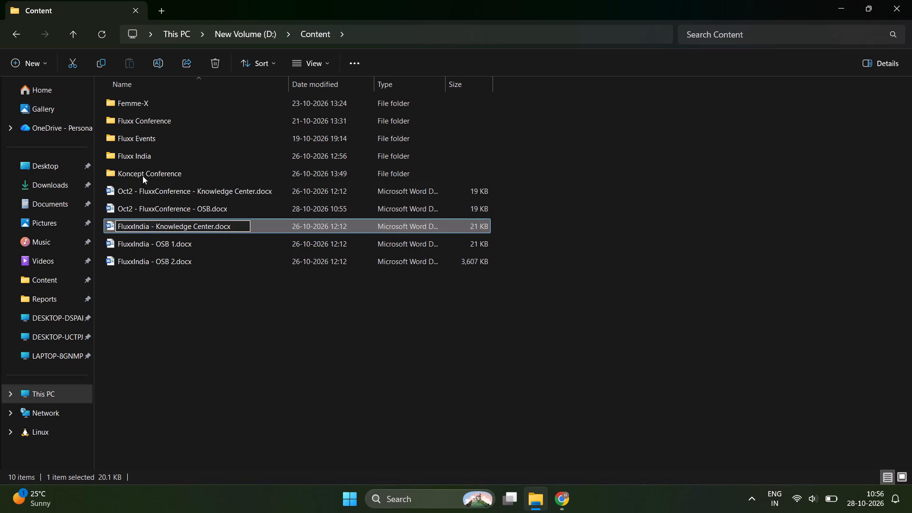
key("ctrl+v")
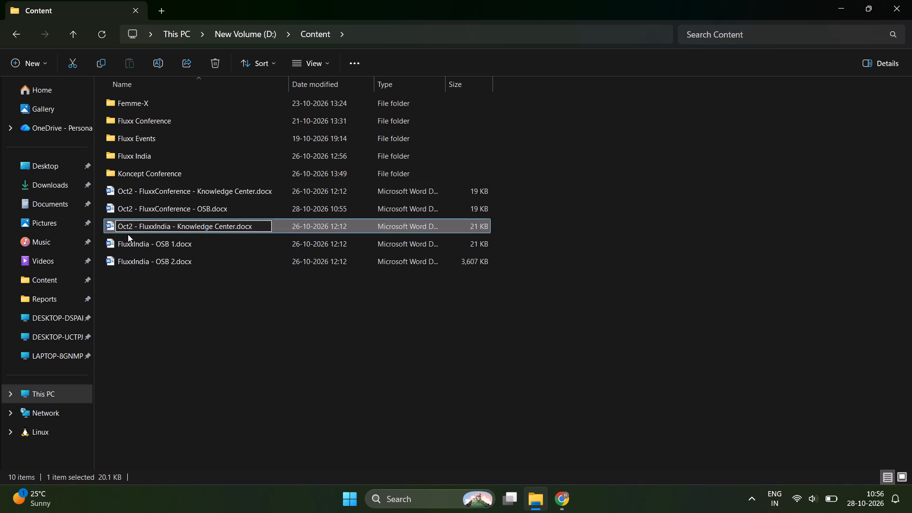
key("Left")
key("Left")
key("Left")
key("BackSpace")
key("3")
Copy the "Oct3 - " prefix from the FluxxIndia Knowledge Center document's name and finish its renaming.
key("ctrl+Right")
key("ctrl+Right")
key("ctrl+Left")
key("ctrl+shift+Left")
key("ctrl+shift+Left")
key("ctrl+shift+Left")
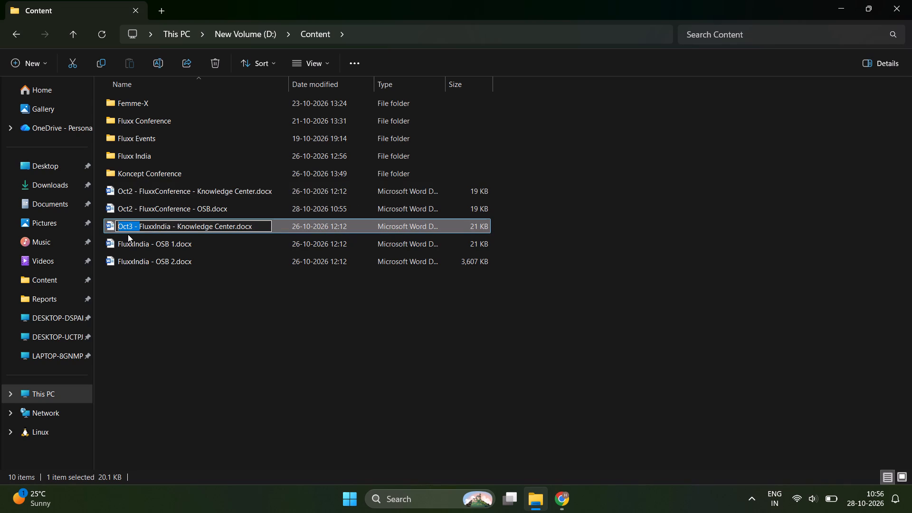
key("ctrl+c")
key("ctrl+c")
key("Tab")
Rename the FluxxIndia OSB 1 document as "Oct3 - FluxxIndia - OSB 1" using the copied prefix.
key("ctrl+Left")
key("ctrl+Left")
key("ctrl+Left")
key("ctrl+Left")
key("ctrl+Left")
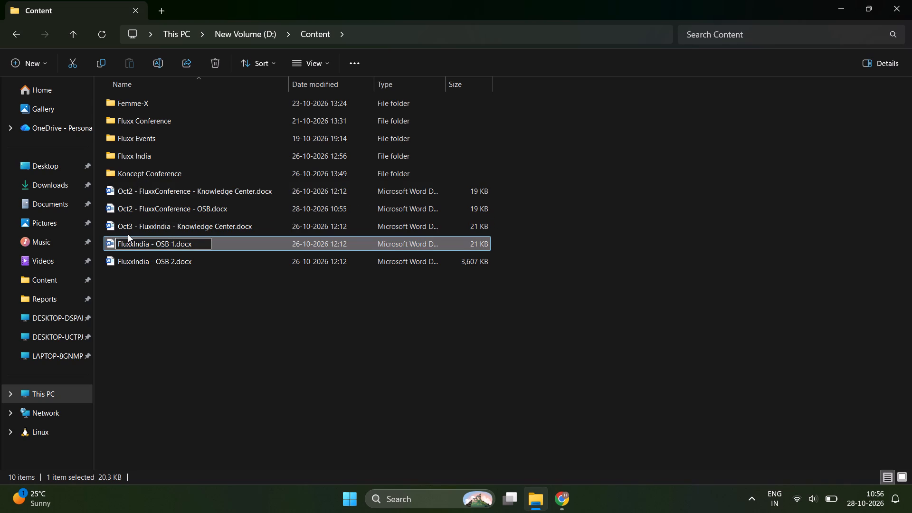
key("ctrl+v")
key("Tab")
Rename the FluxxIndia OSB 2 document as "Oct3 - FluxxIndia - OSB 2" using the copied prefix.
key("ctrl+Left")
key("ctrl+Left")
key("ctrl+Left")
key("ctrl+Left")
key("ctrl+Left")
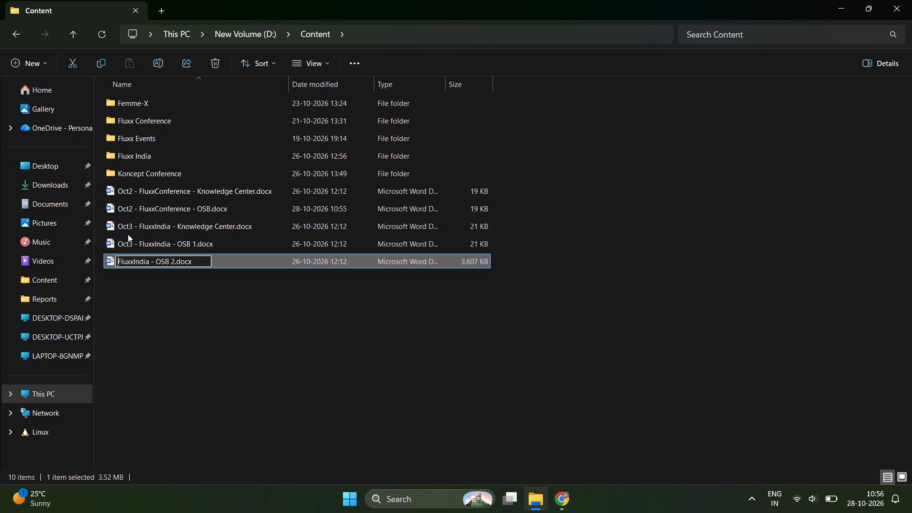
key("ctrl+v")
key("Tab")
Replace the prefix of the FluxxConference Knowledge Center document's name with "Oct3 - ".
key("Tab")
key("Tab")
key("Tab")
key("Tab")
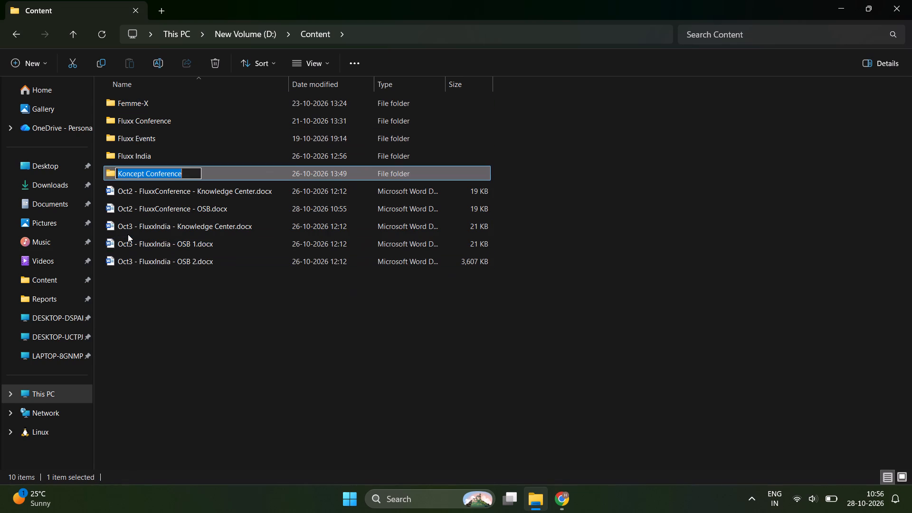
key("Tab")
key("ctrl+Left")
key("ctrl+Left")
key("ctrl+Left")
key("ctrl+Left")
key("ctrl+Left")
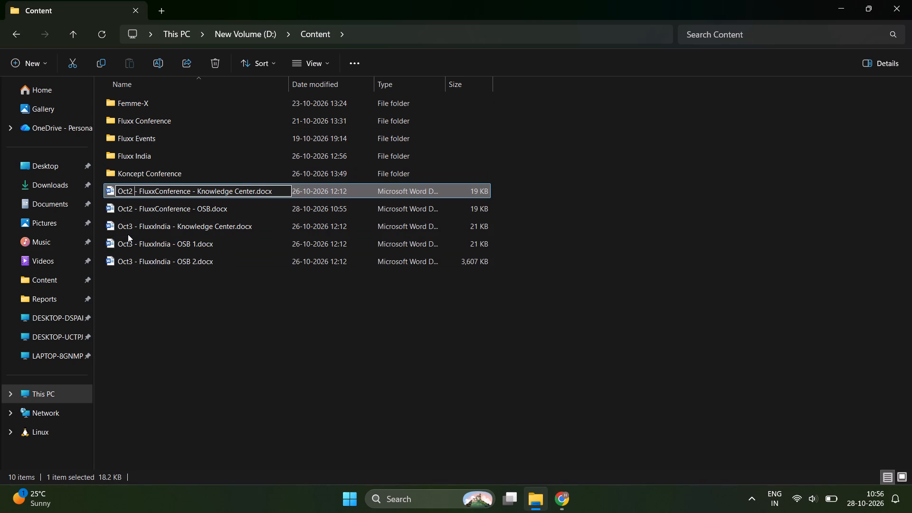
key("ctrl+Right")
key("ctrl+shift+Left")
key("ctrl+shift+Left")
key("ctrl+v")
key("Tab")
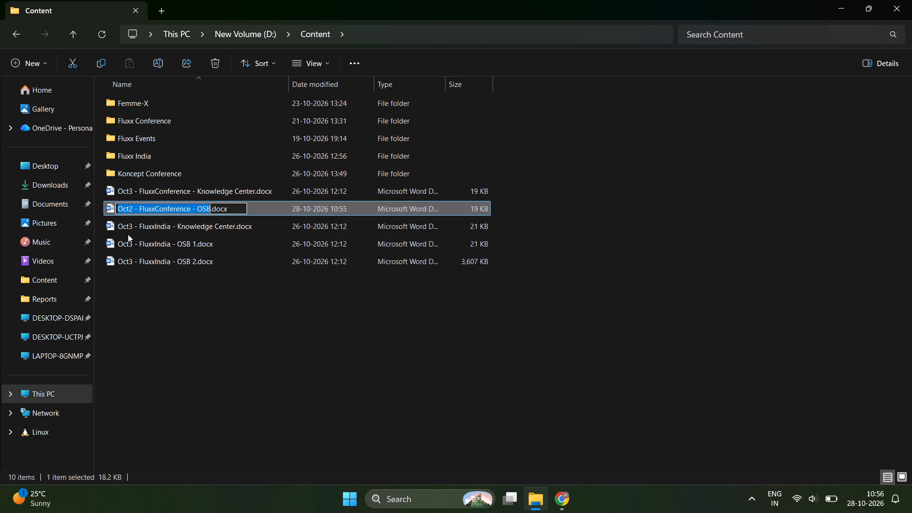
Replace the prefix of the FluxxConference OSB document's name with "Oct3 - ".
key("ctrl+Left")
key("ctrl+Left")
key("ctrl+Left")
key("ctrl+Left")
key("ctrl+Right")
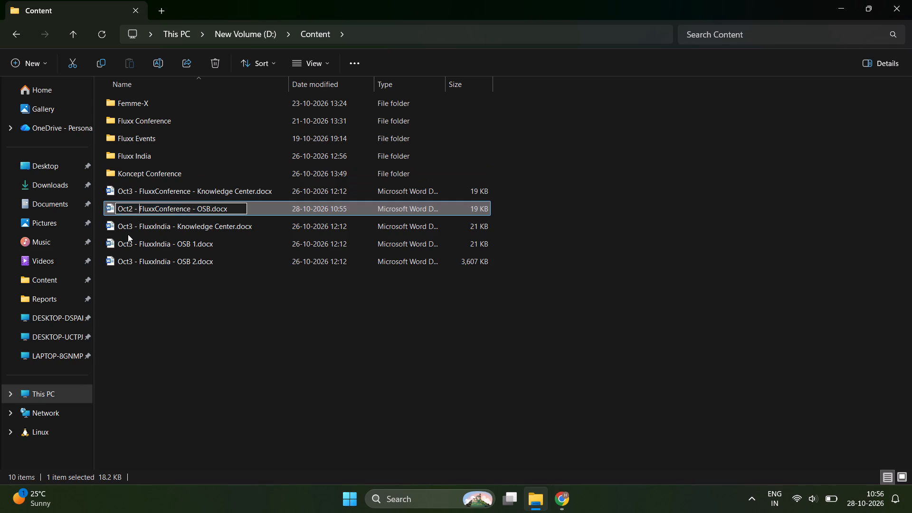
key("ctrl+shift+Left")
key("ctrl+shift+Left")
key("ctrl+shift+Left")
key("ctrl+v")
key("Return")
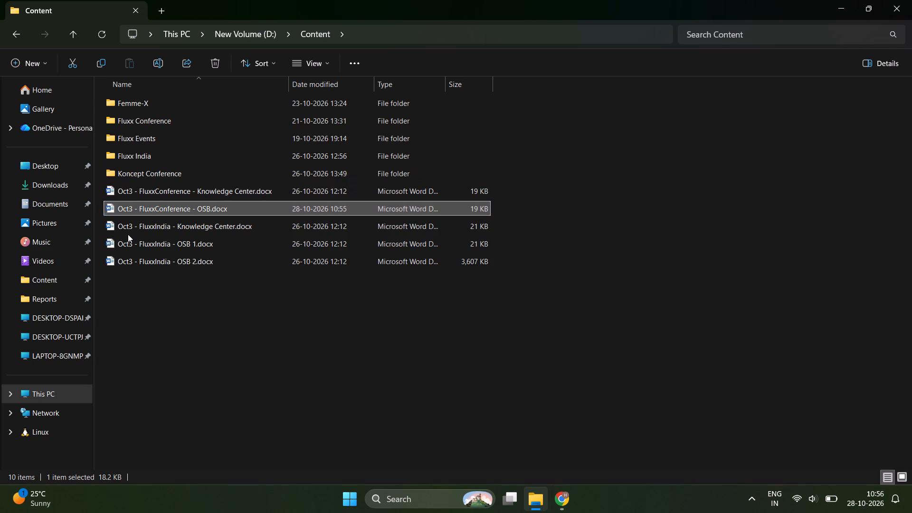
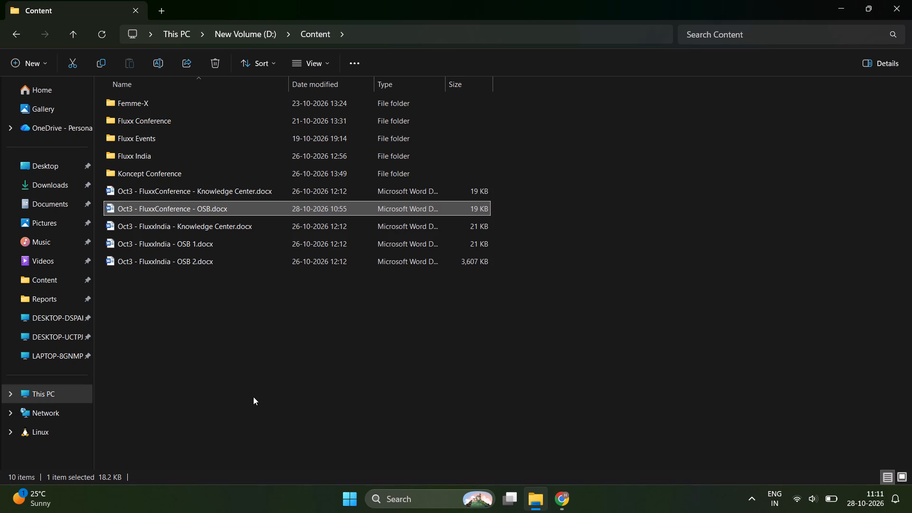
Switch to Chrome and close the In-House Content Requirement 2026 spreadsheet.
left_click(559, 494)
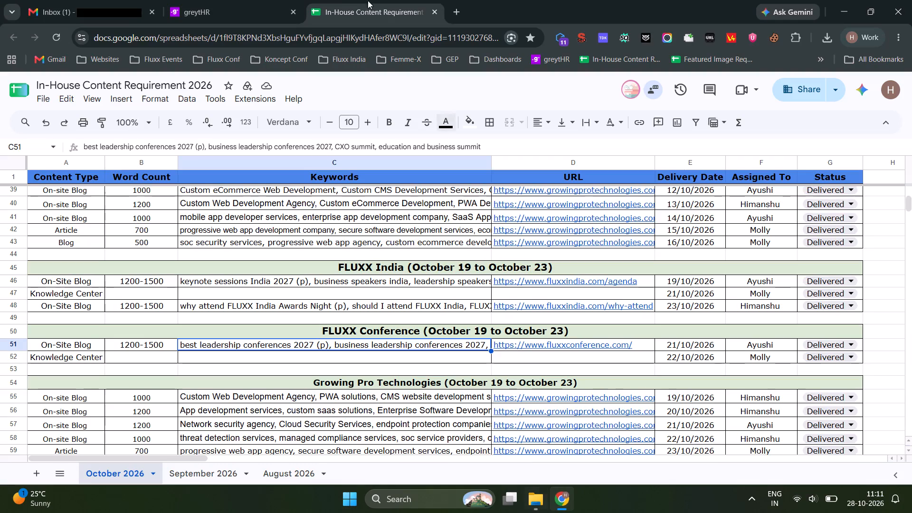
left_click(433, 11)
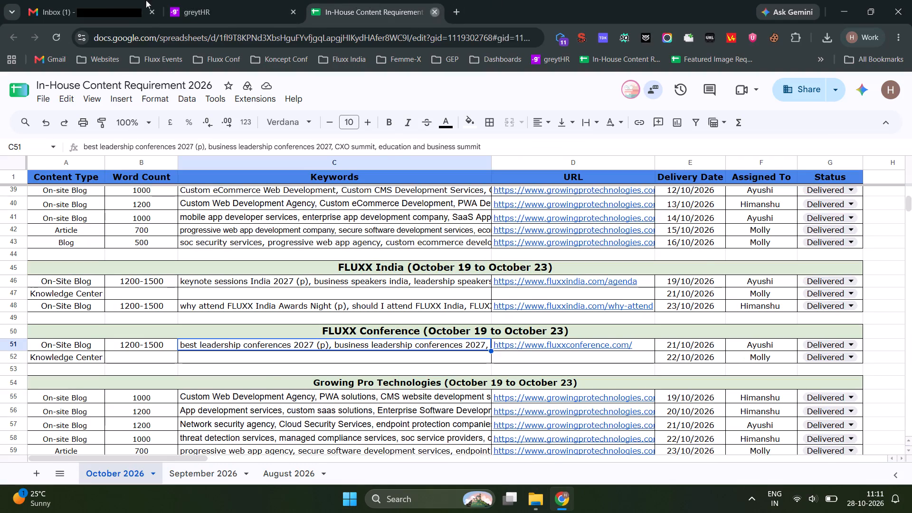
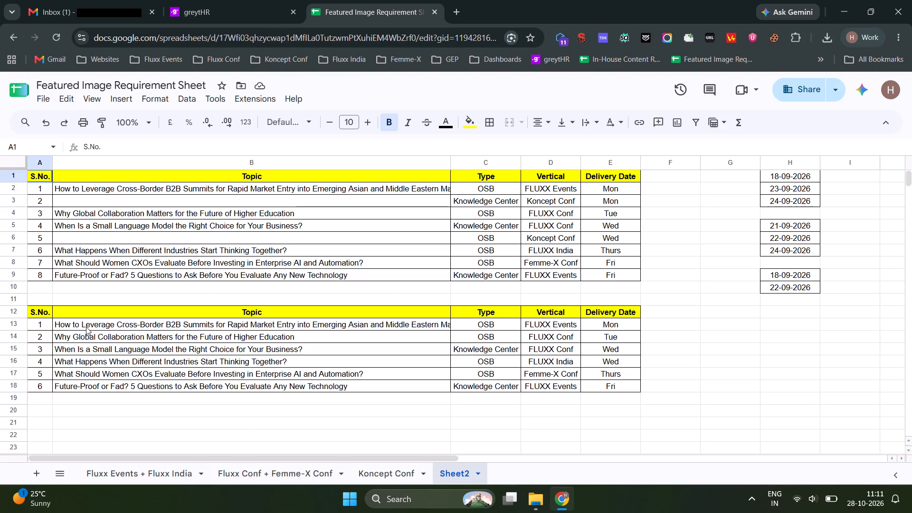
Switch from the requirement sheet back to the Content folder in File Explorer to view the Oct3 documents.
key("alt+Tab")
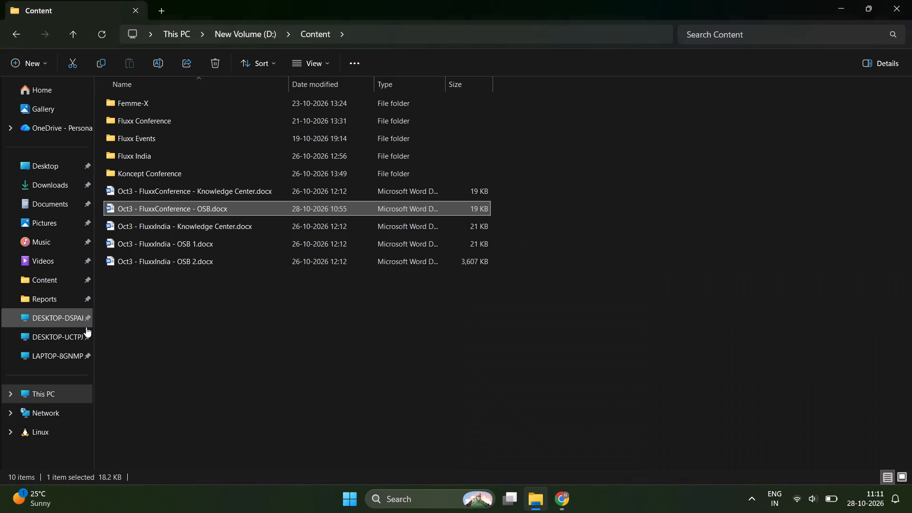
Copy the title from the FluxxIndia OSB 1 document into Sheet2's lower table as entry 1's topic, pasted without formatting.
double_click(220, 247)
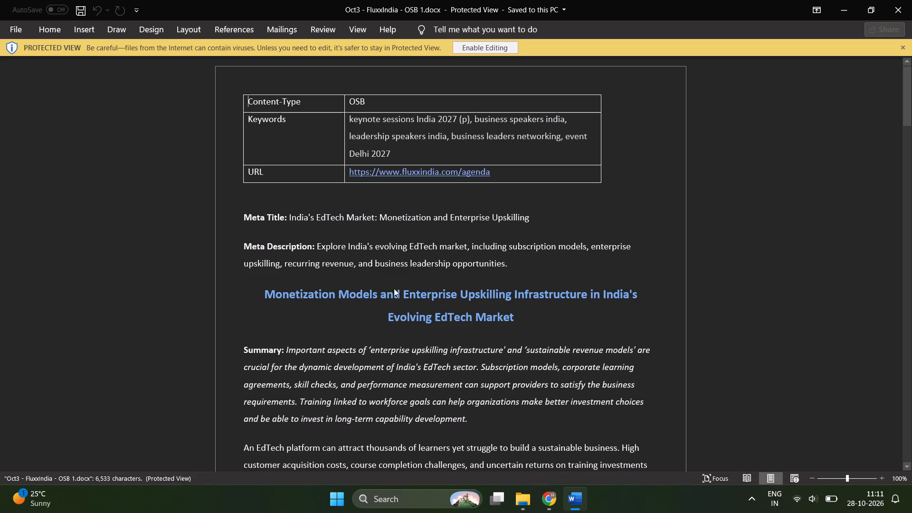
triple_click(402, 288)
left_click(402, 288)
triple_click(403, 288)
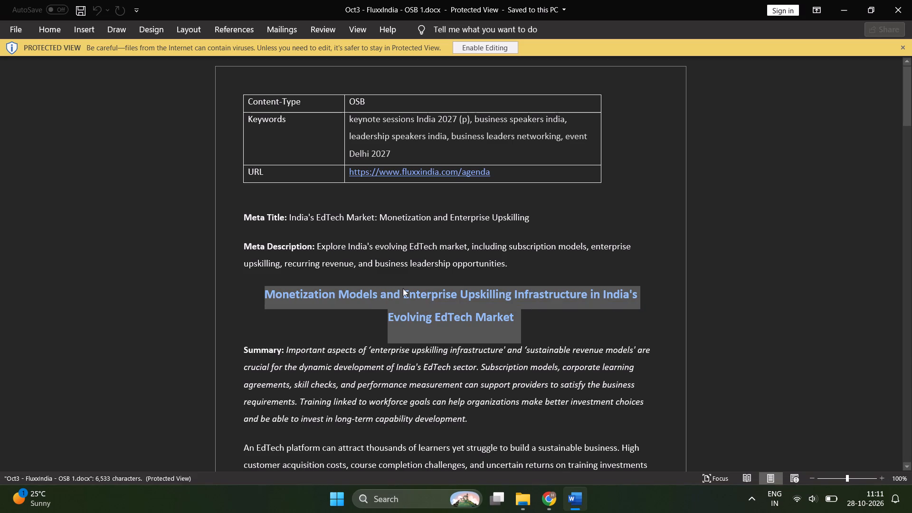
key("ctrl+c")
key("ctrl+c")
key("ctrl+c")
key("ctrl+c")
key("ctrl+c")
key("ctrl+c")
key("alt+Tab")
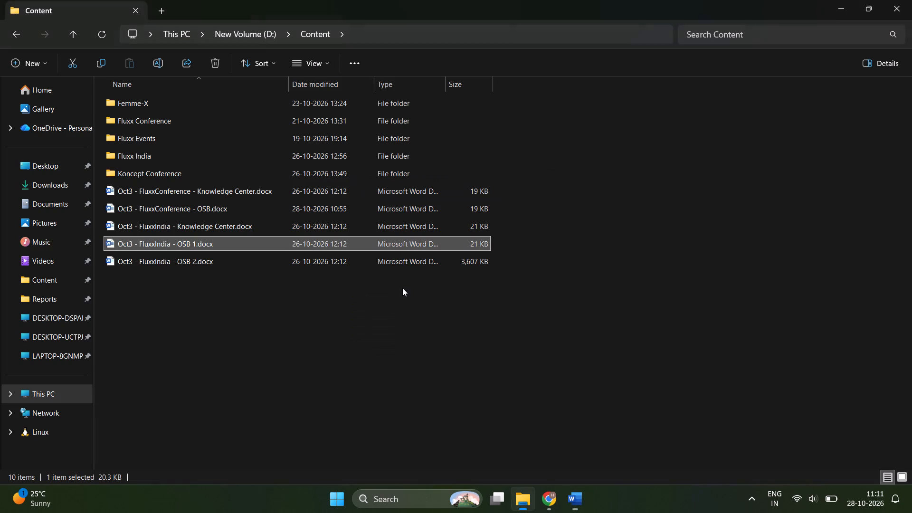
key("alt+Tab")
key("alt+Tab")
key("alt+Tab")
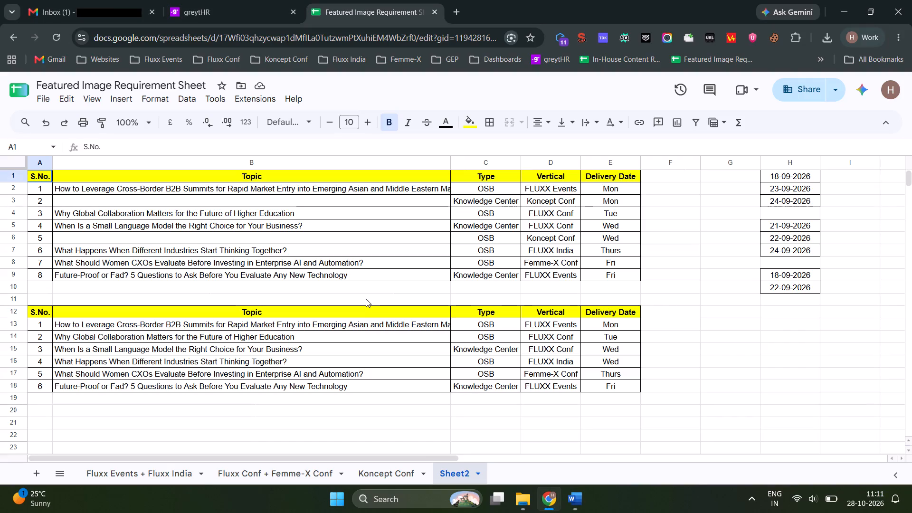
left_click(372, 324)
key("ctrl+shift+v")
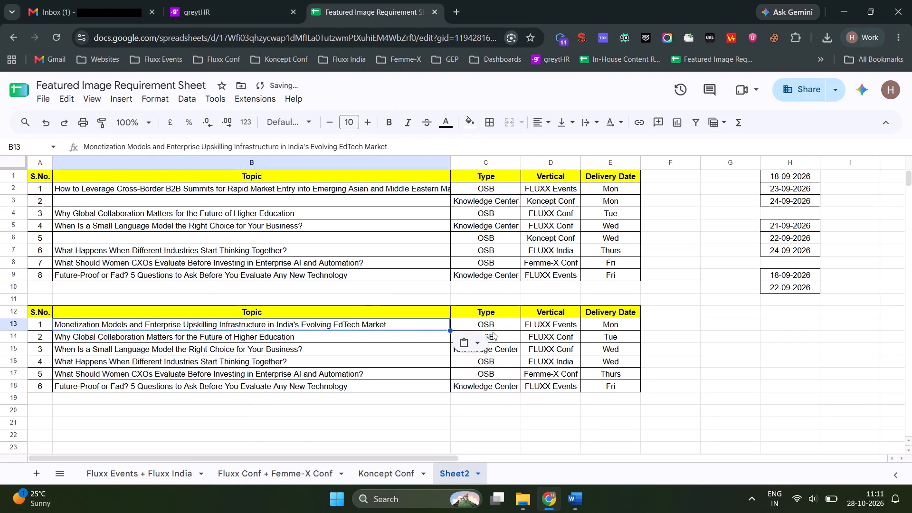
Clear the old topics of entries 2 to 6 in the lower table.
left_click_drag(323, 338, 334, 388)
key("Delete")
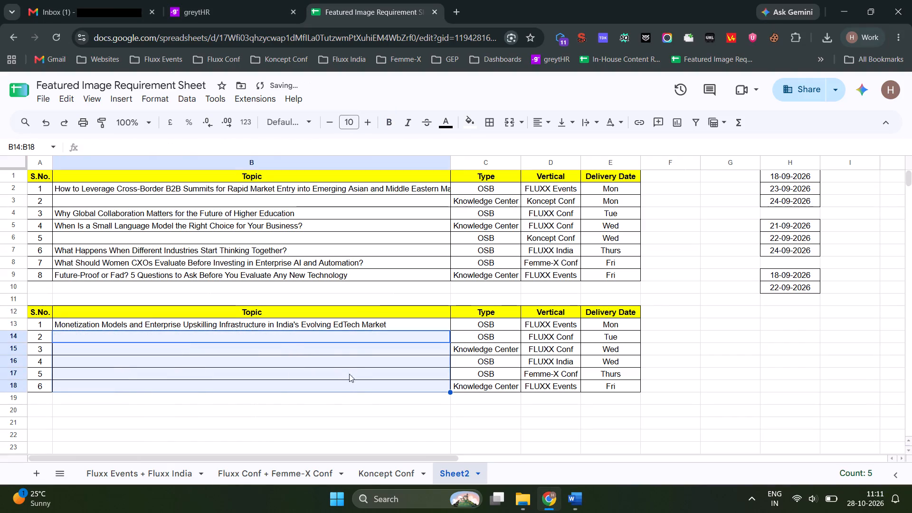
Set entry 1's Vertical to FLUXX India by copying the value from entry 4 of the lower table.
left_click(565, 325)
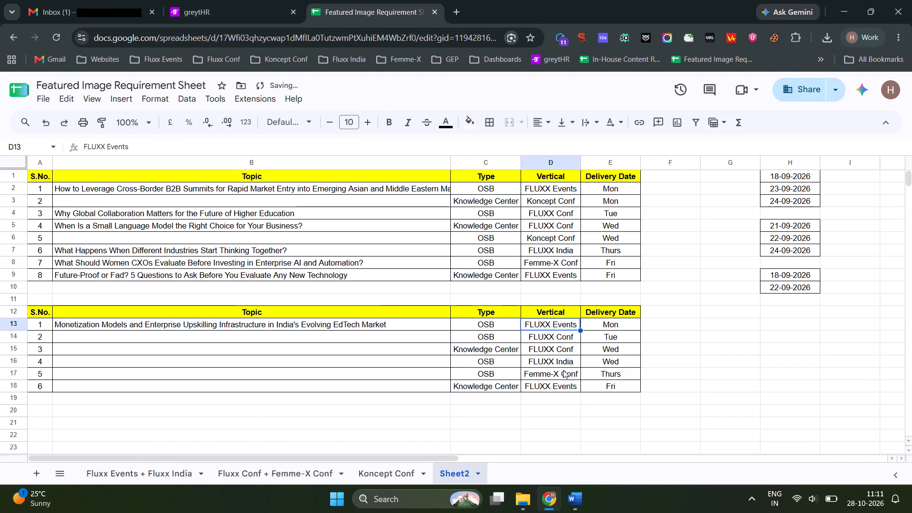
left_click(563, 363)
key("ctrl+c")
left_click(557, 324)
key("ctrl+v")
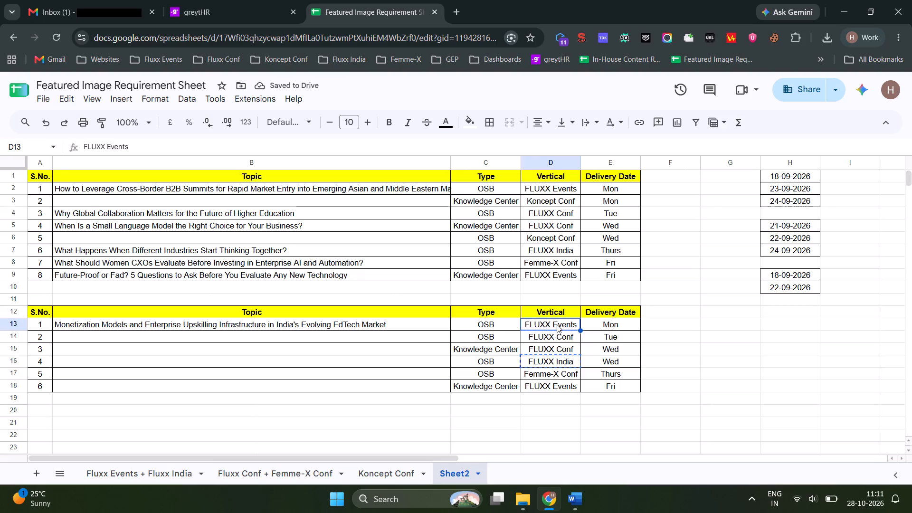
Close the FluxxIndia OSB 1 document and return to the Content folder.
left_click(409, 342)
key("alt+Tab")
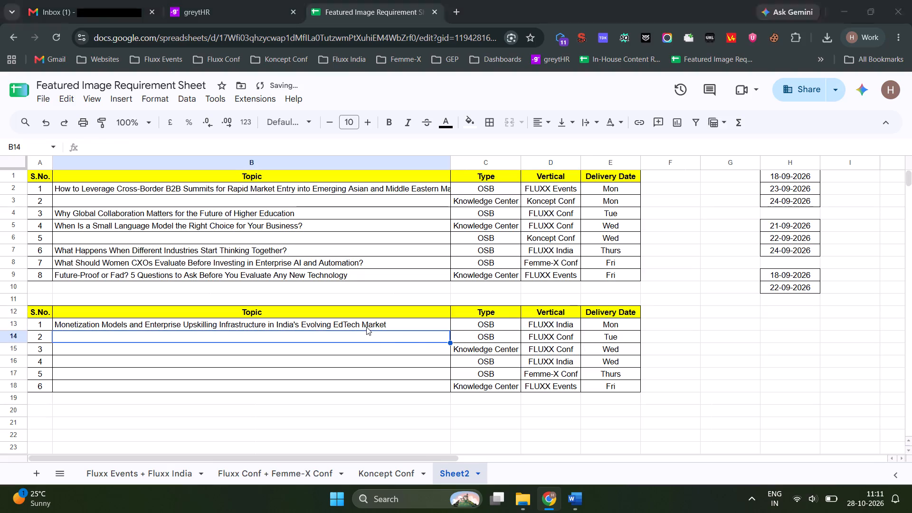
left_click(911, 0)
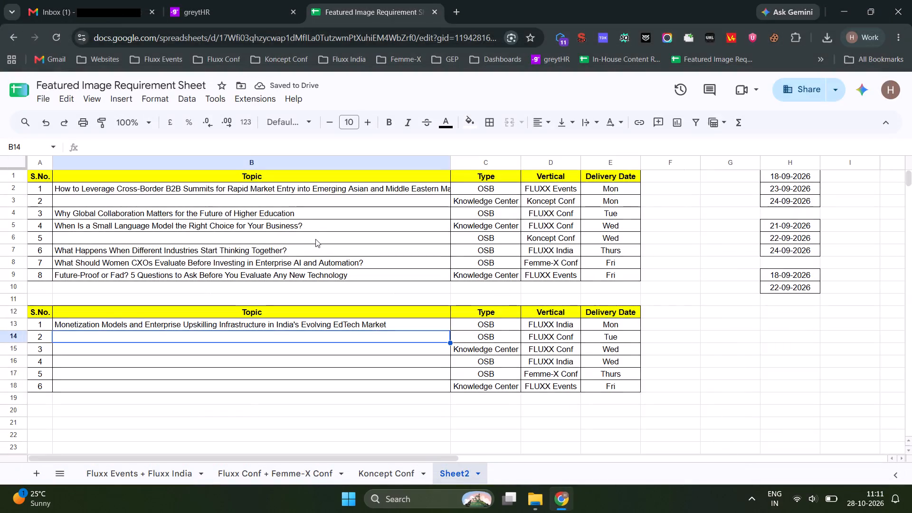
key("alt+Tab")
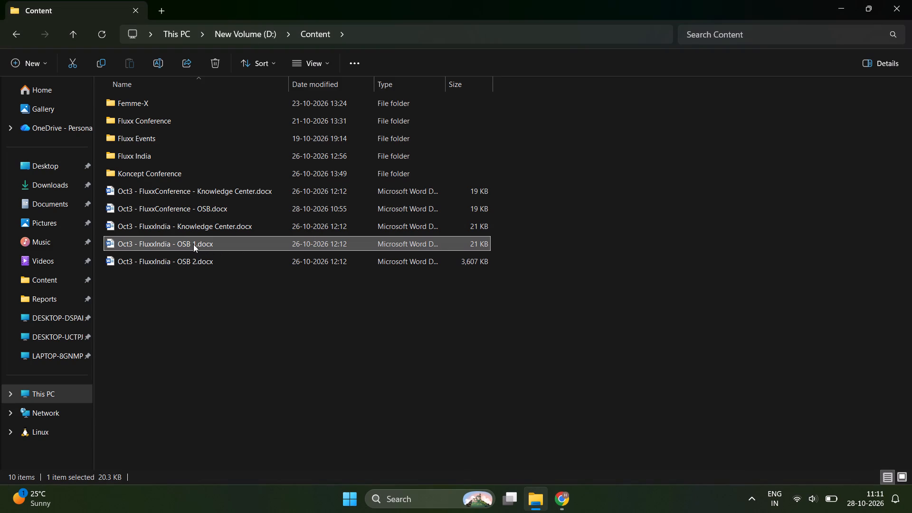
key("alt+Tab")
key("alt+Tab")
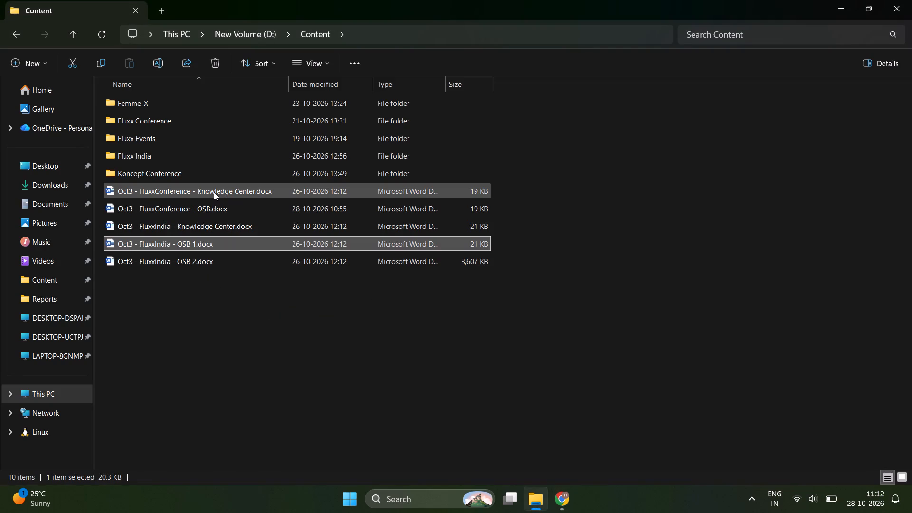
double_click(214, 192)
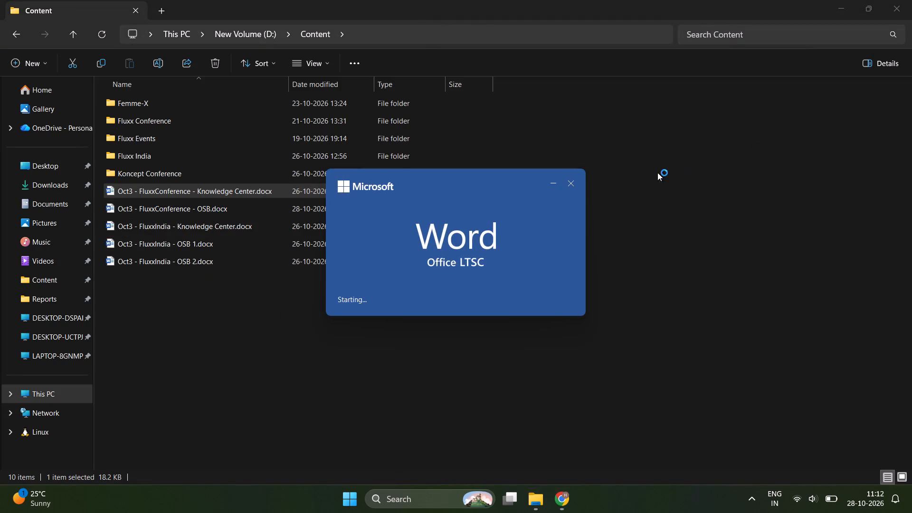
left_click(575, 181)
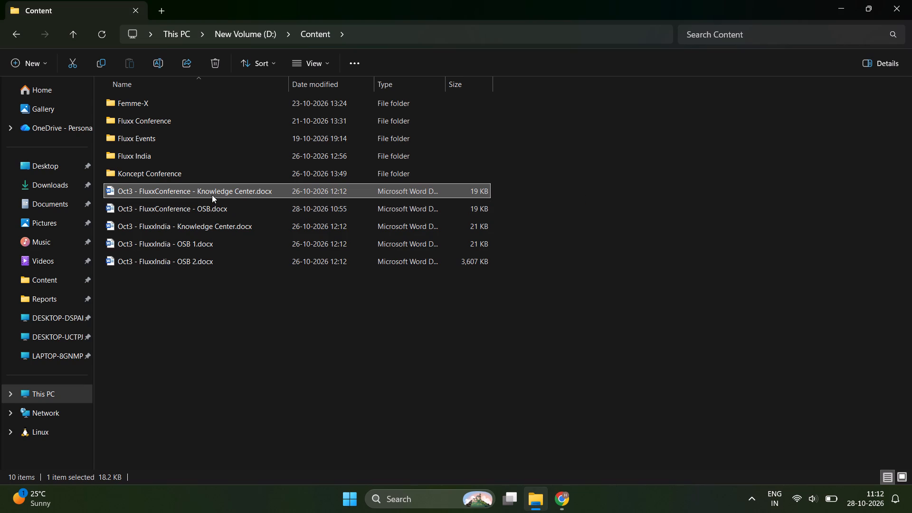
Copy the title from the FluxxConference OSB document into entry 2's topic without formatting, and close the document.
double_click(217, 208)
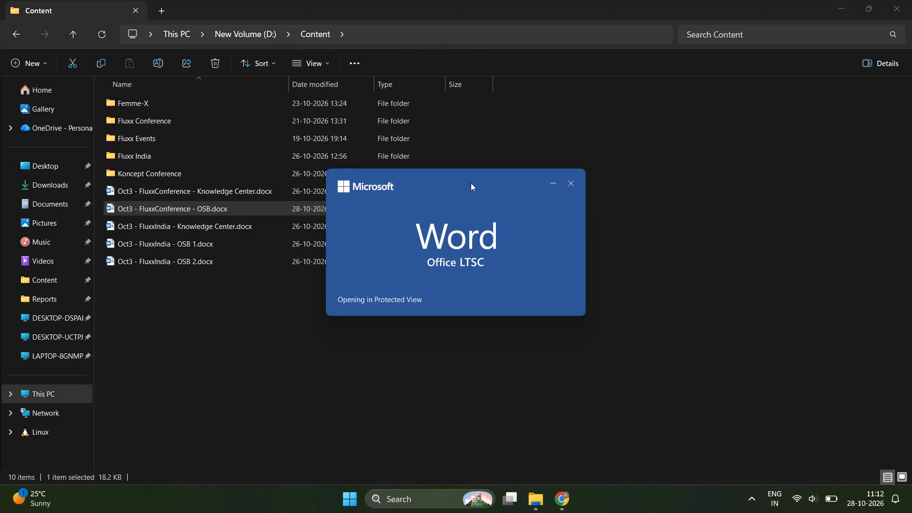
triple_click(427, 261)
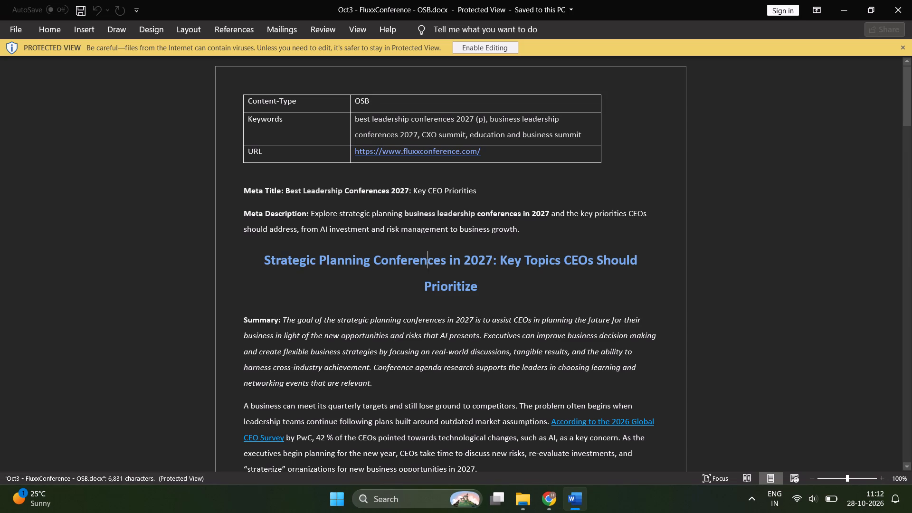
key("ctrl+c")
key("ctrl+c")
key("ctrl+c")
key("ctrl+c")
key("ctrl+c")
key("ctrl+c")
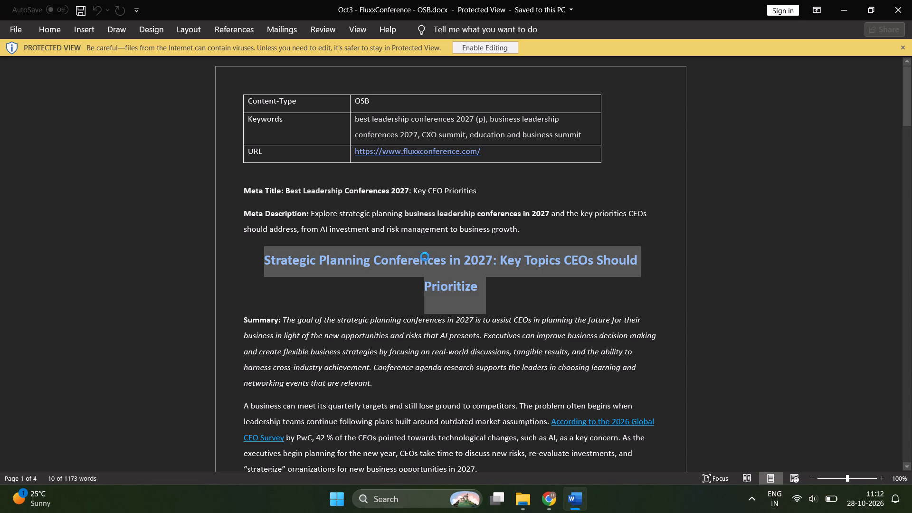
key("alt+Tab")
key("alt+Tab")
key("alt+Tab")
key("alt+Tab")
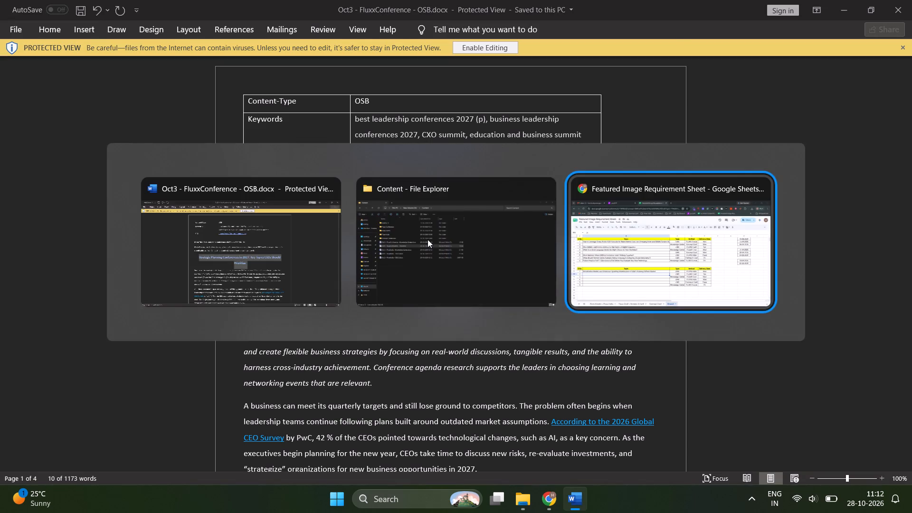
key("ctrl+shift+v")
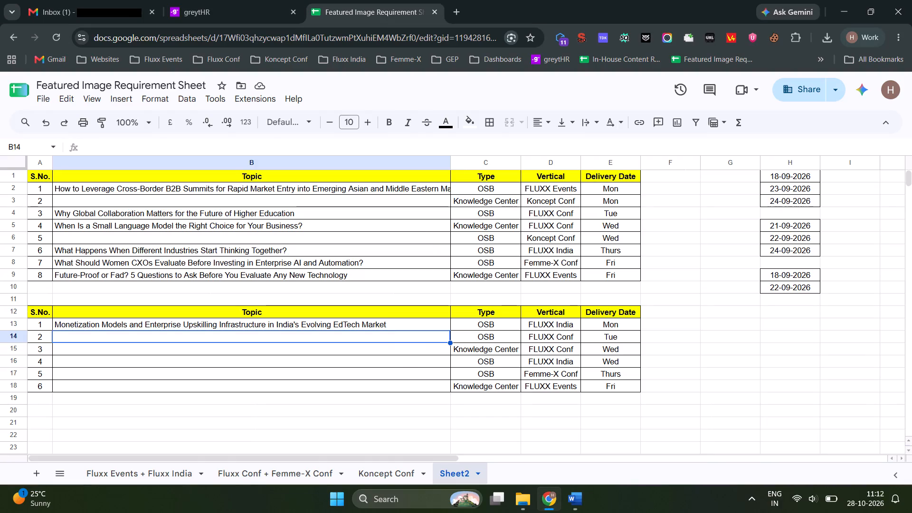
left_click(372, 347)
key("alt+Tab")
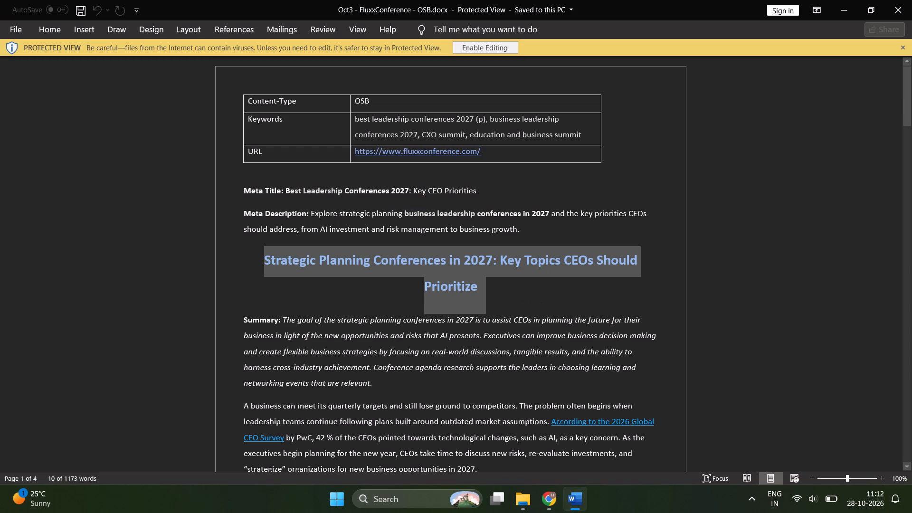
left_click(911, 0)
Copy the title from the FluxxConference Knowledge Center document into entry 3's topic in the lower table, without formatting.
key("alt+Tab")
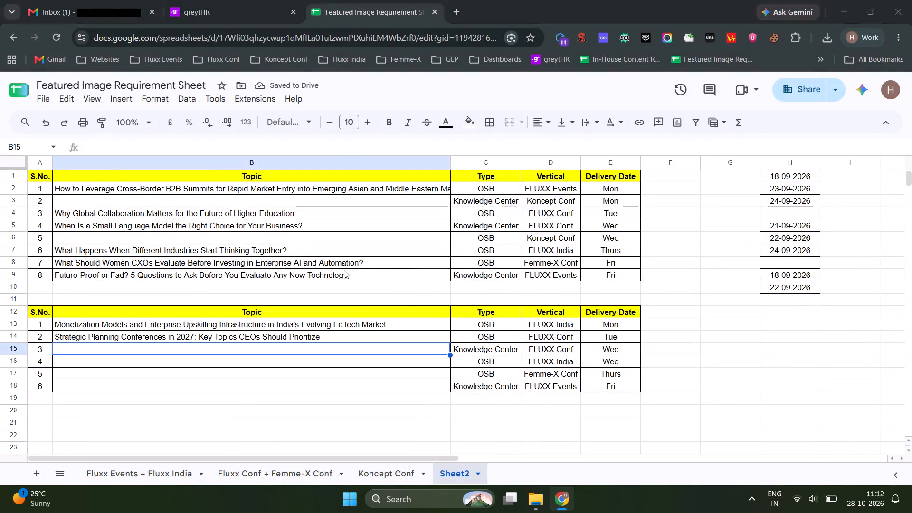
key("alt+Tab")
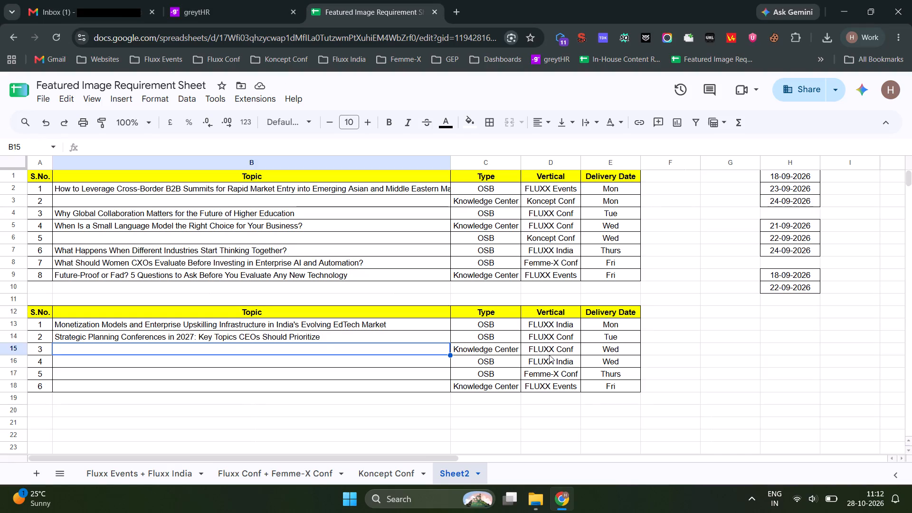
key("alt+Tab")
double_click(256, 188)
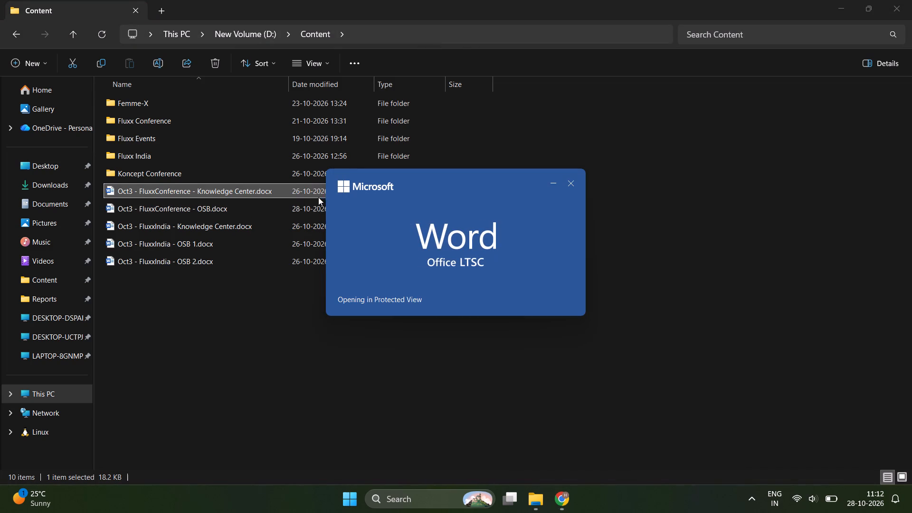
triple_click(394, 237)
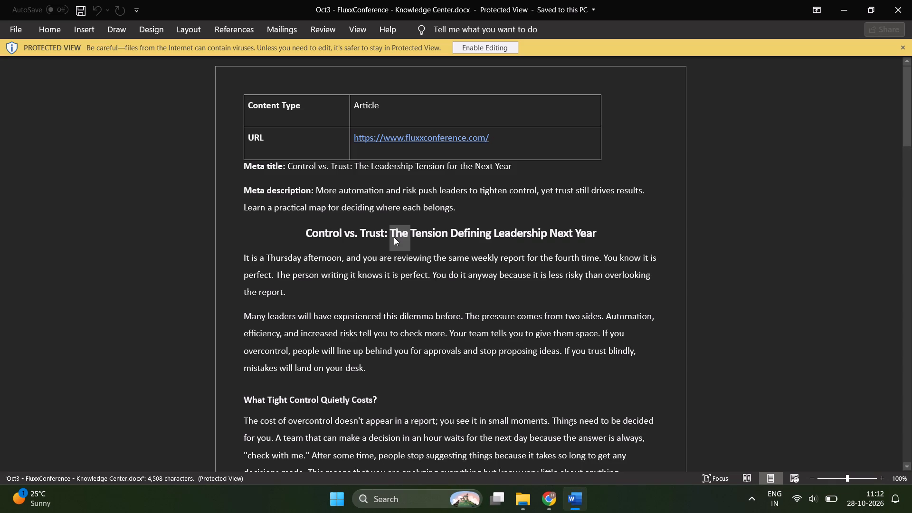
triple_click(394, 237)
left_click(394, 237)
key("ctrl+c")
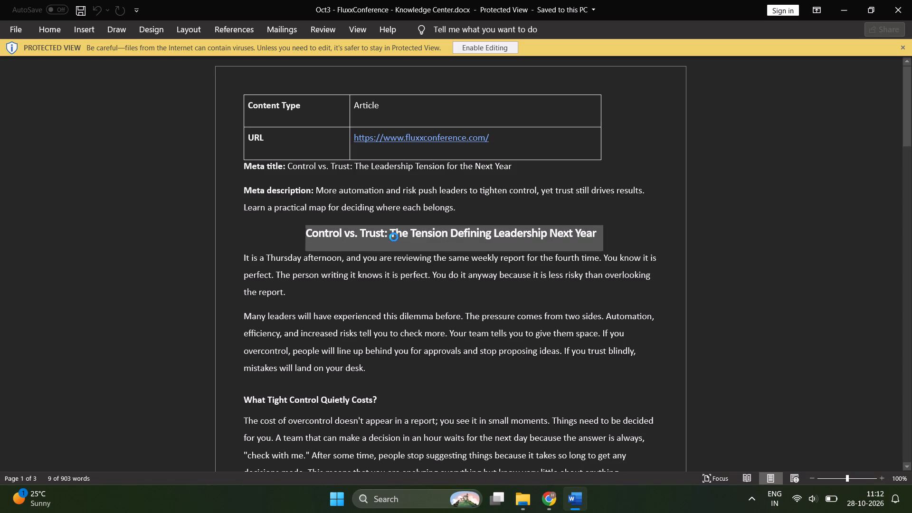
key("ctrl+c")
key("ctrl+c")
key("alt+Tab")
key("alt+Tab")
key("alt+Tab")
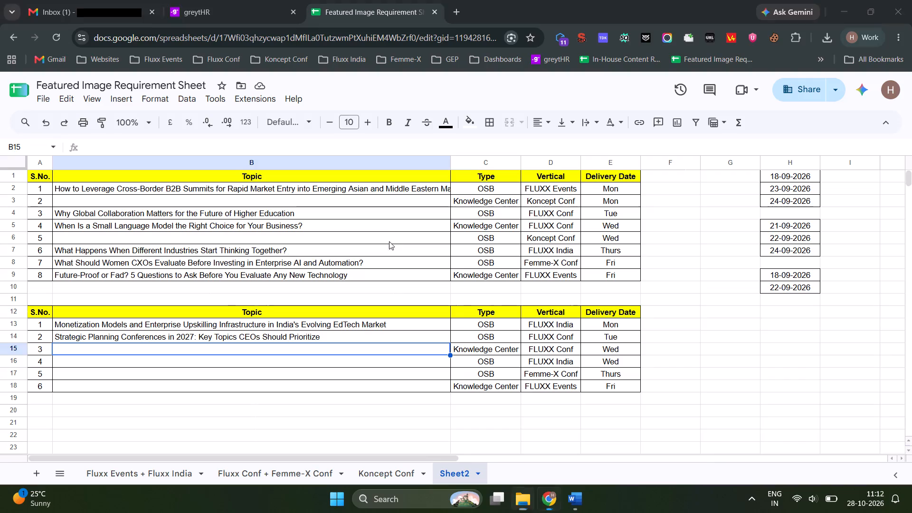
key("ctrl+shift+v")
Copy the FluxxIndia OSB 2 document's title into entry 4's topic without formatting, closing the open Word documents.
left_click(371, 360)
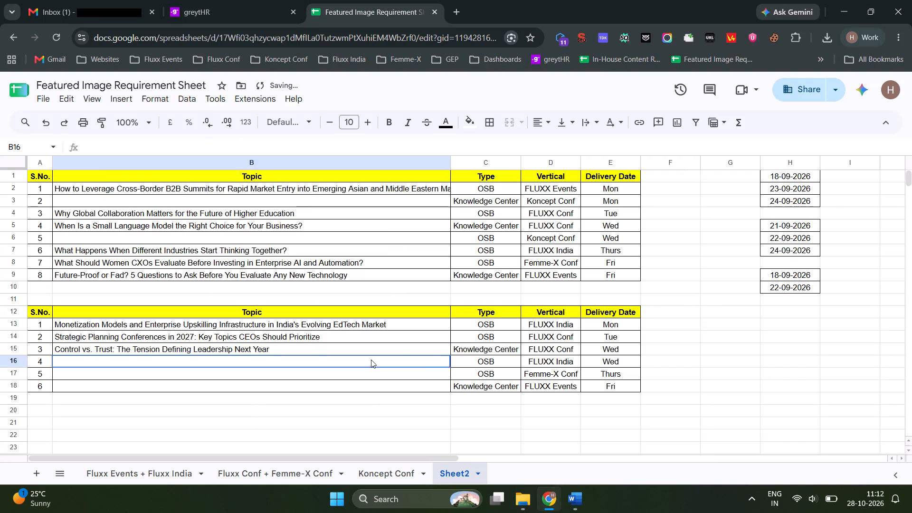
key("alt+Tab")
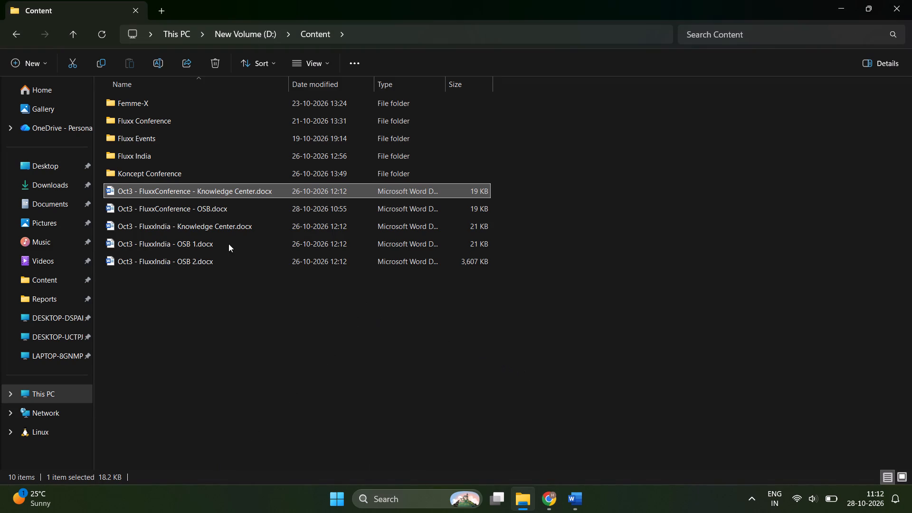
double_click(233, 262)
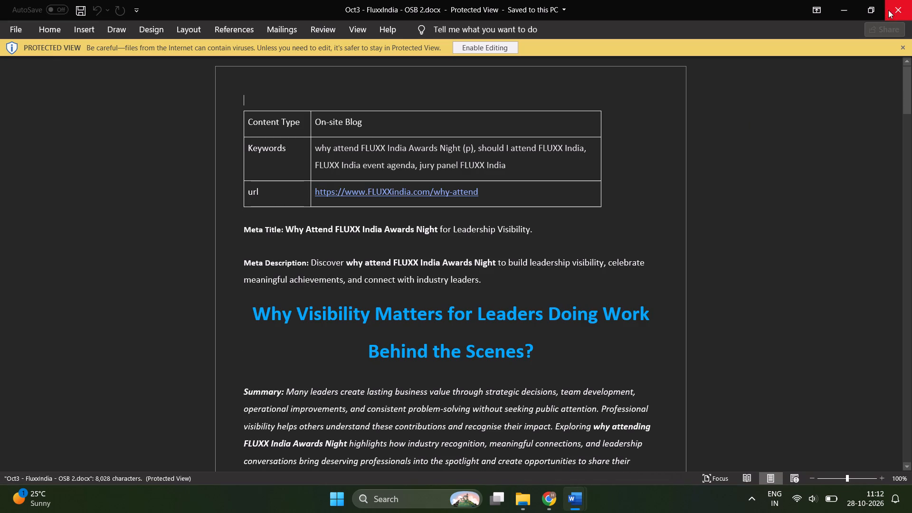
triple_click(424, 313)
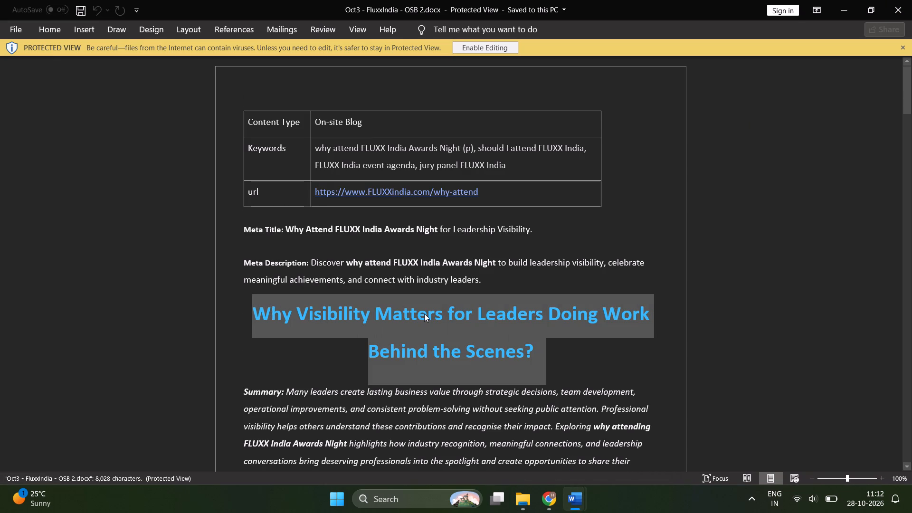
key("ctrl+c")
key("ctrl+c")
key("ctrl+c")
key("ctrl+c")
key("ctrl+c")
key("ctrl+c")
key("ctrl+c")
key("alt+Tab")
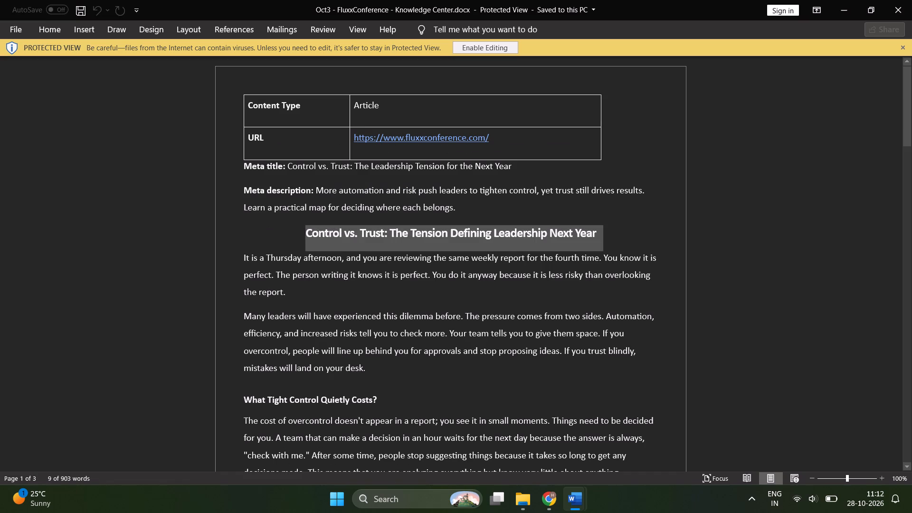
left_click(911, 0)
left_click(910, 0)
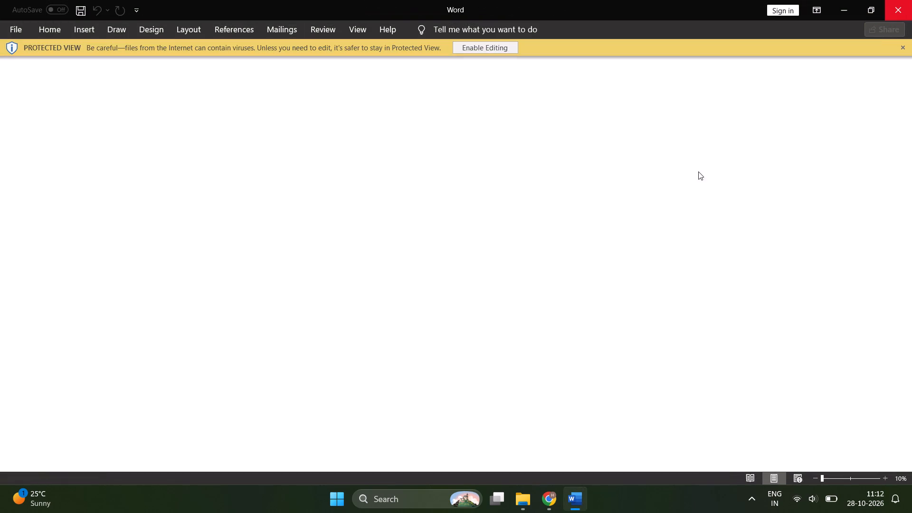
key("alt+Tab")
key("ctrl+shift+v")
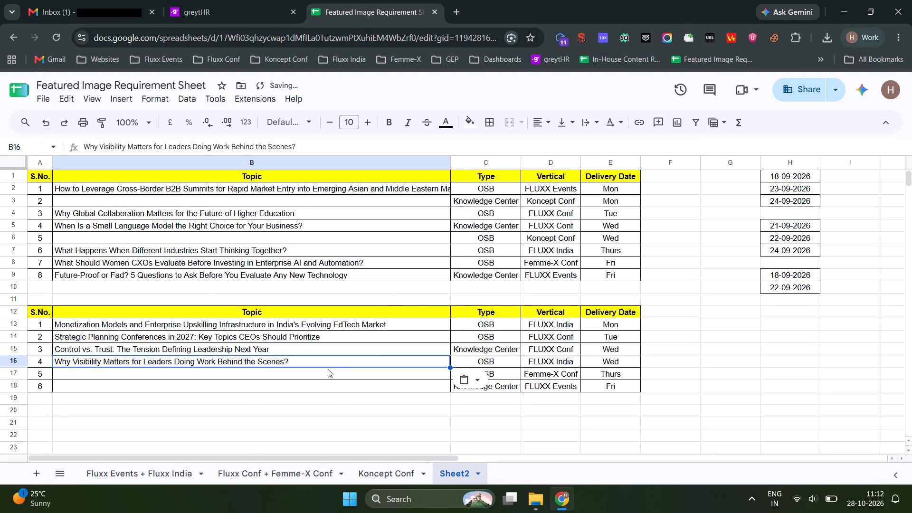
Delete the Femme-X Conf OSB row, entry 5, from the lower table.
left_click(540, 377)
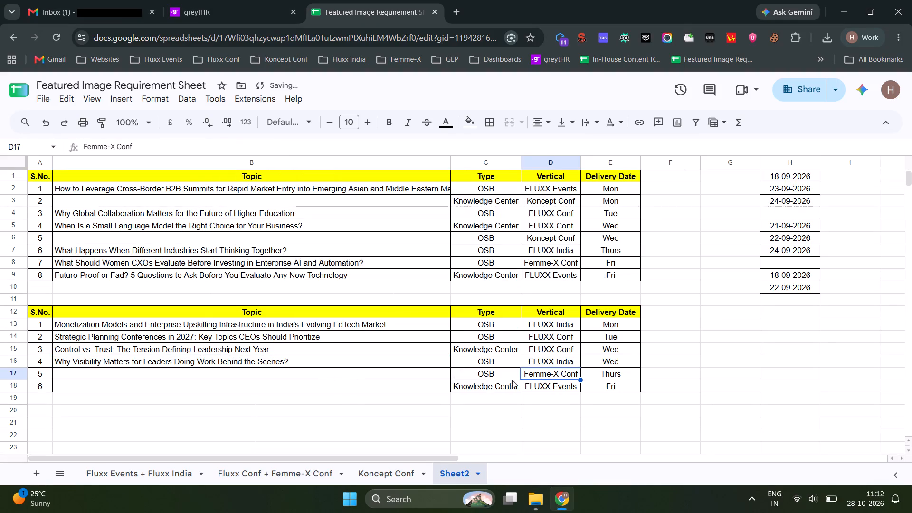
left_click(499, 378)
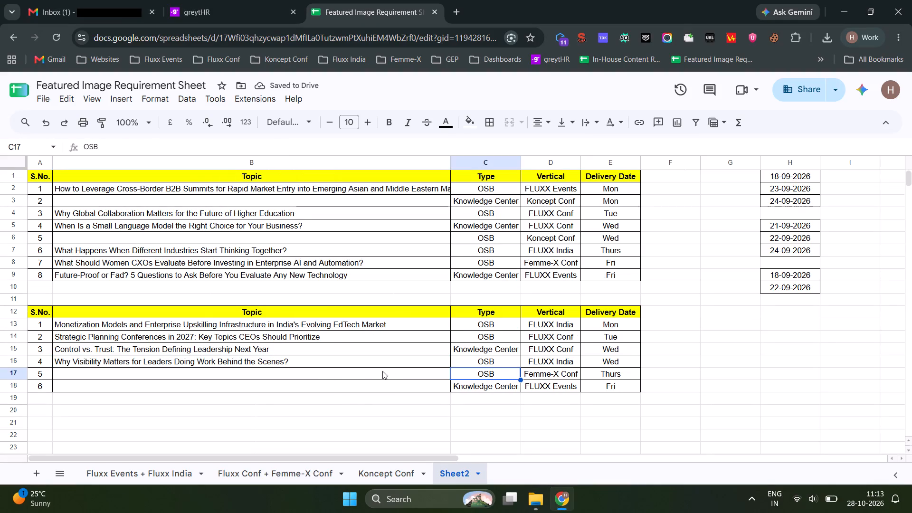
left_click(382, 373)
key("alt+Tab")
key("alt+Tab")
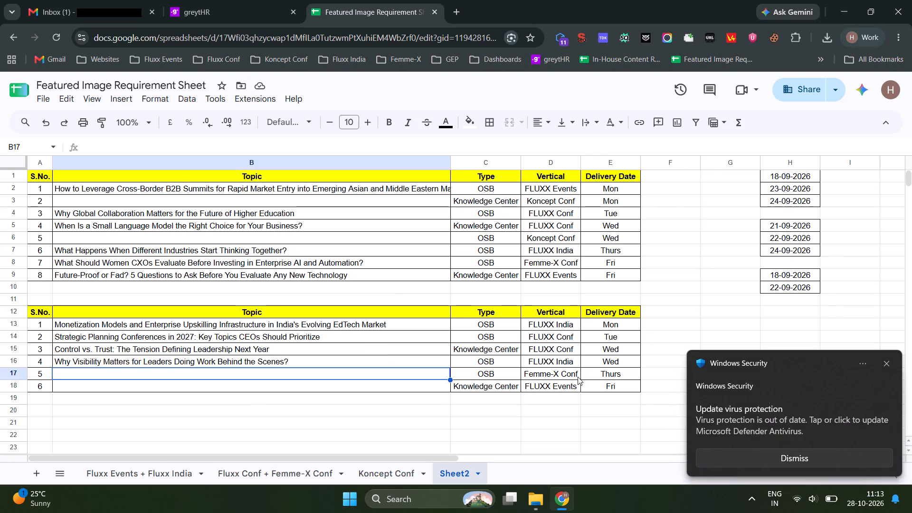
left_click(885, 365)
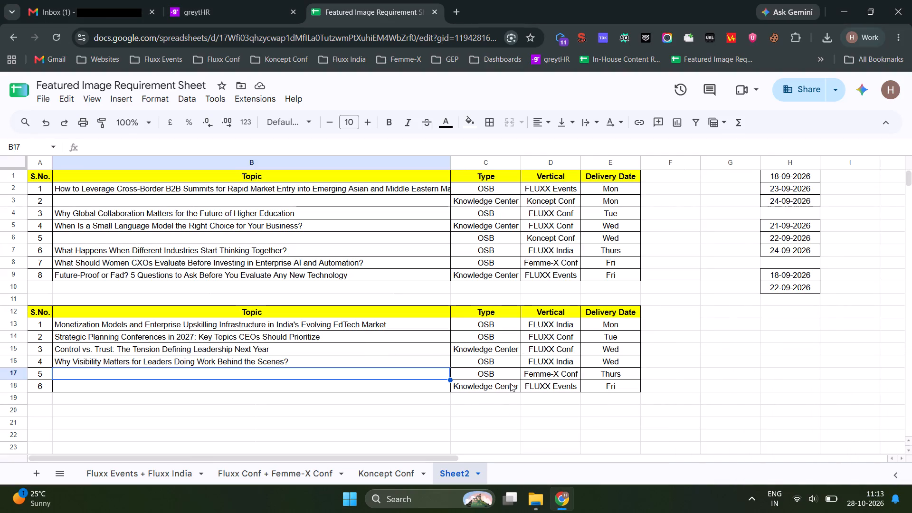
left_click(12, 373)
right_click(12, 373)
left_click(96, 306)
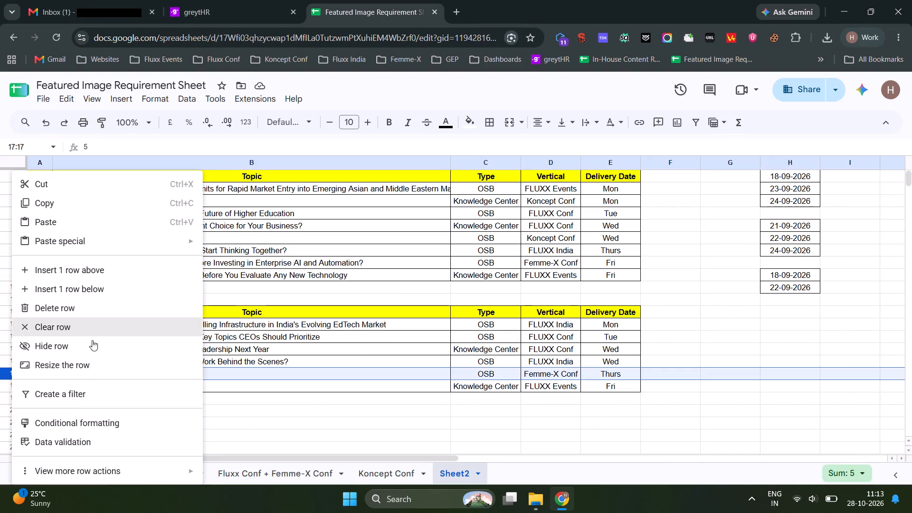
Continue the lower table's serial numbering so the FLUXX Events row is numbered 5.
left_click_drag(43, 325, 45, 363)
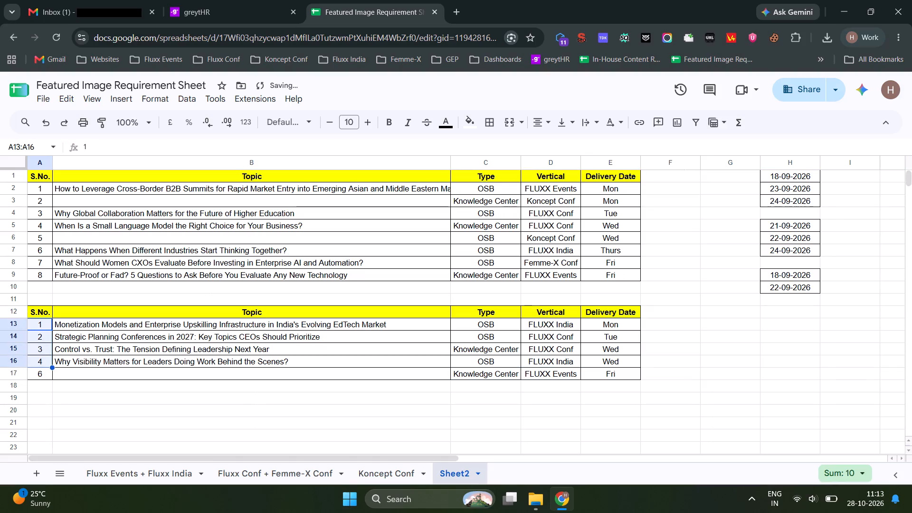
left_click_drag(52, 366, 52, 376)
left_click(65, 373)
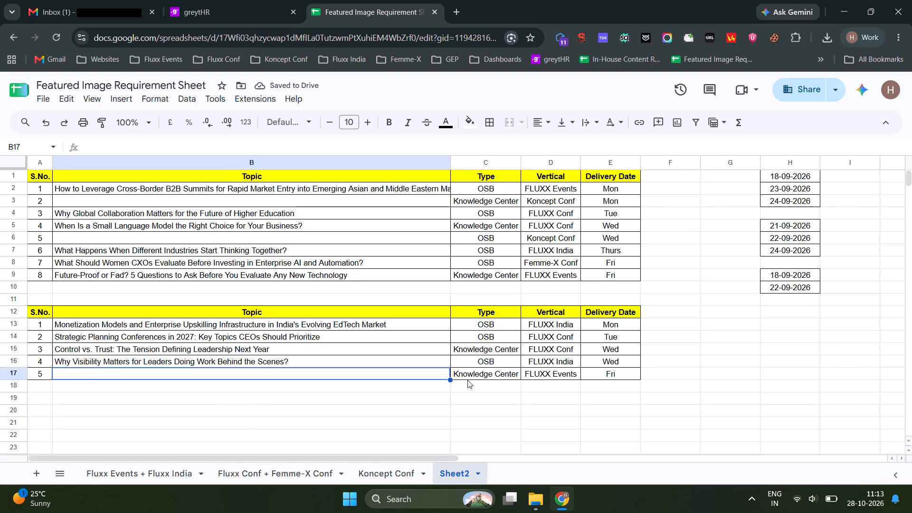
Rename the FluxxIndia Knowledge Center document in the Content folder as "Oct3 - FluxxEvents - Knowledge Center.docx".
key("alt+Tab")
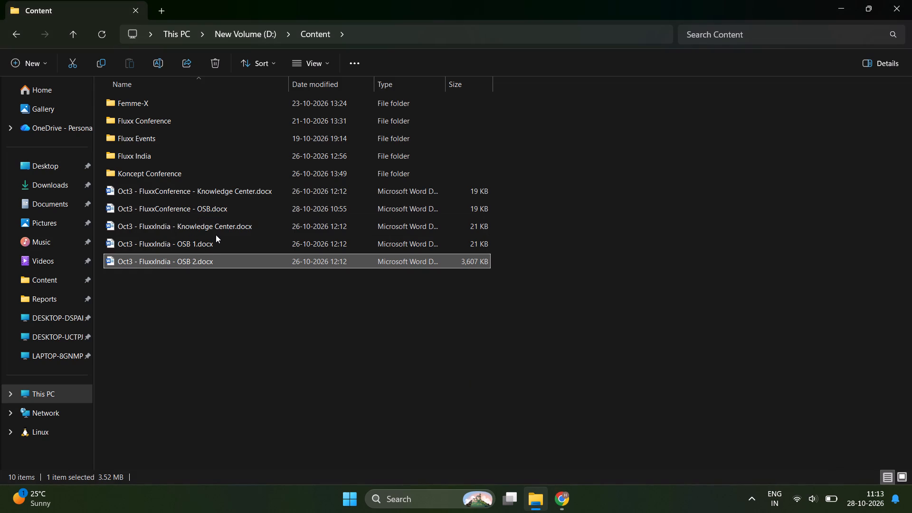
left_click(164, 233)
left_click(164, 227)
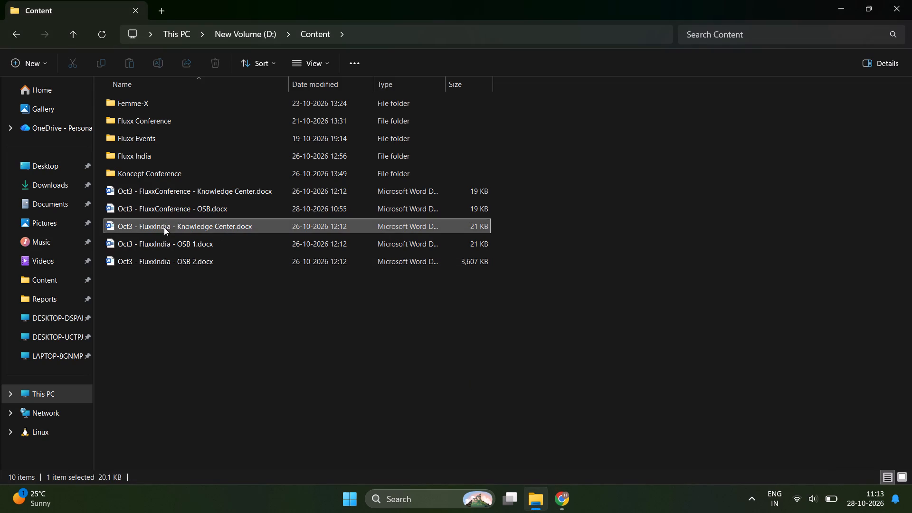
left_click(158, 226)
left_click(171, 224)
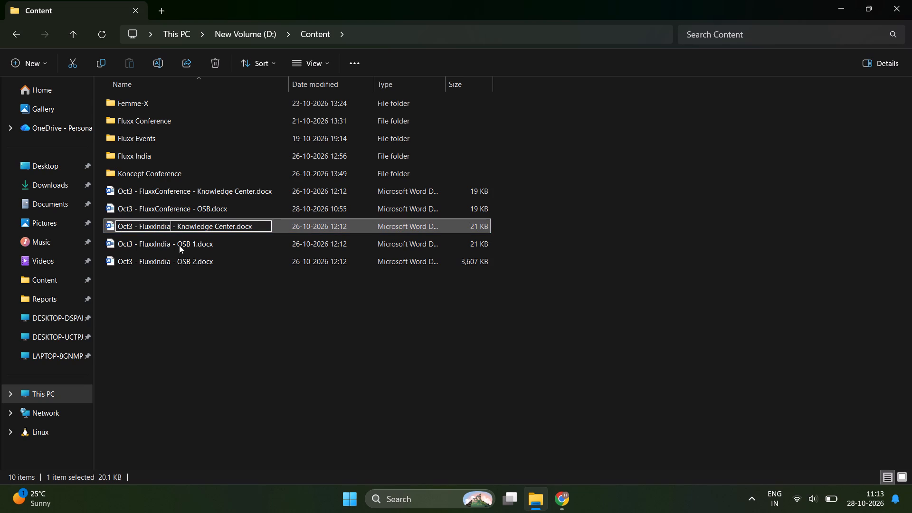
key("shift+Left")
key("shift+Left")
key("shift+Left")
key("shift+Left")
key("shift+Left")
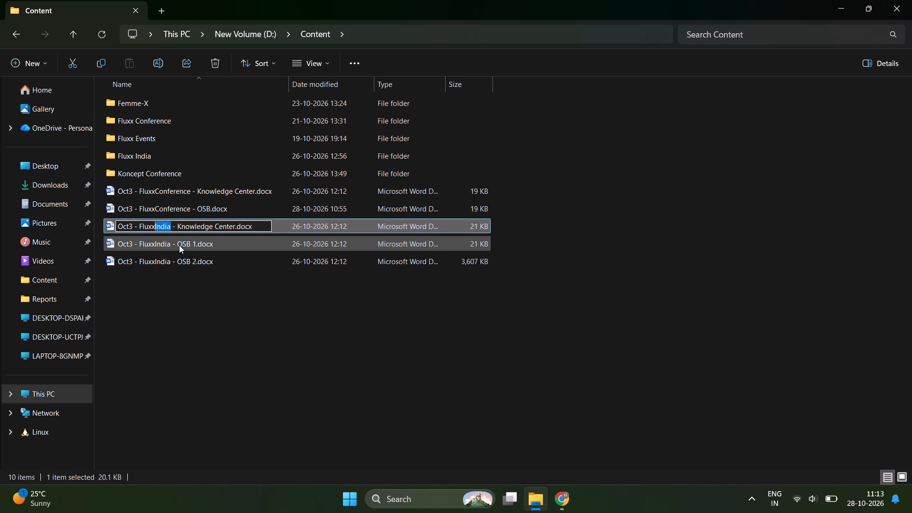
type("Events")
key("Return")
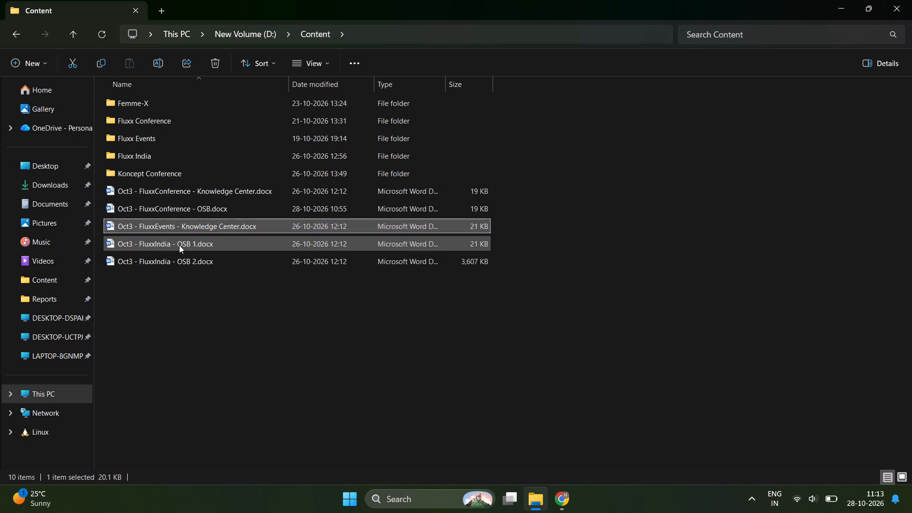
Copy the title from the FluxxEvents Knowledge Center document into entry 5's topic in the lower table without formatting, closing the document.
left_click(180, 117)
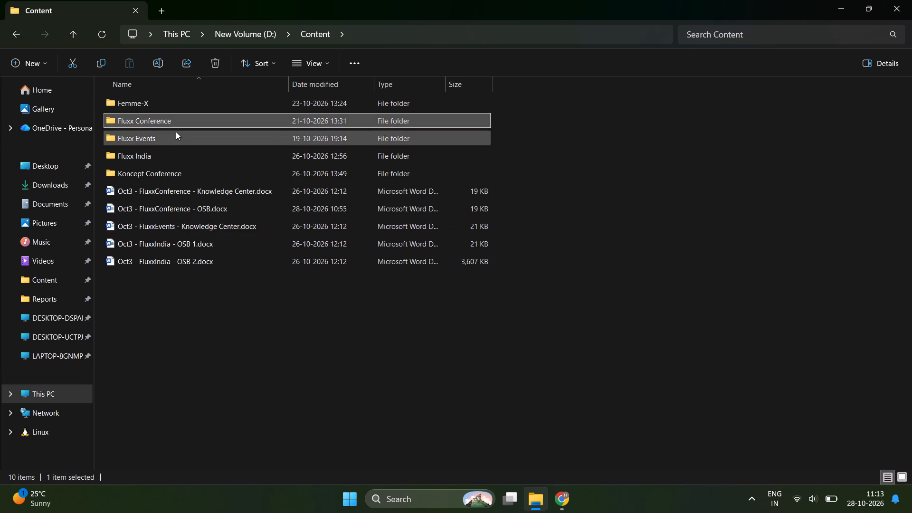
double_click(176, 132)
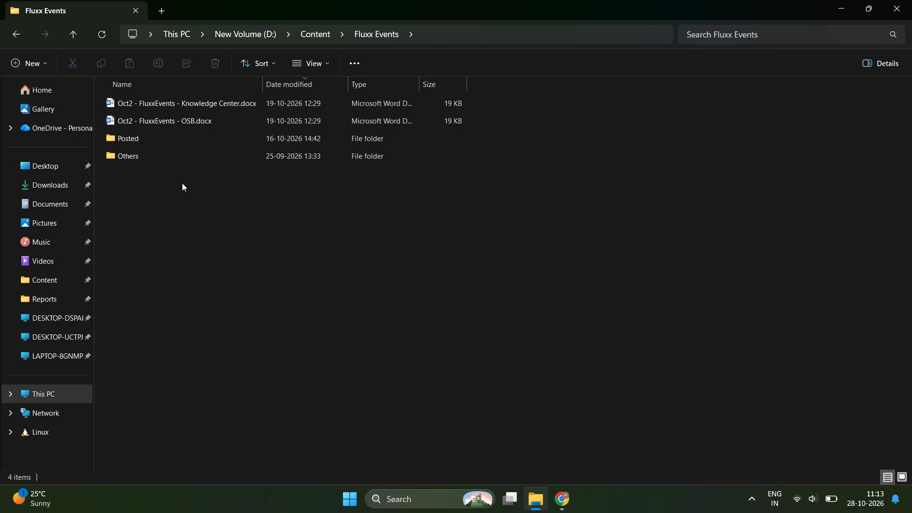
key("BackSpace")
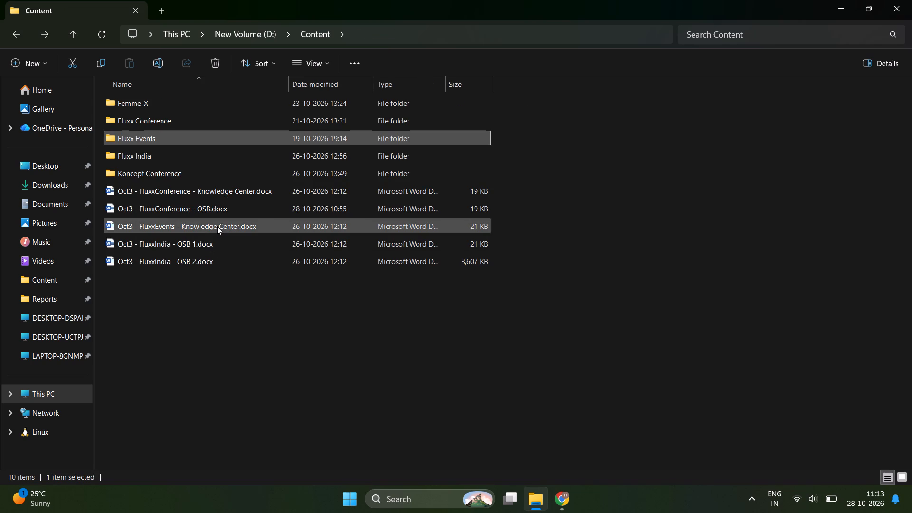
double_click(217, 226)
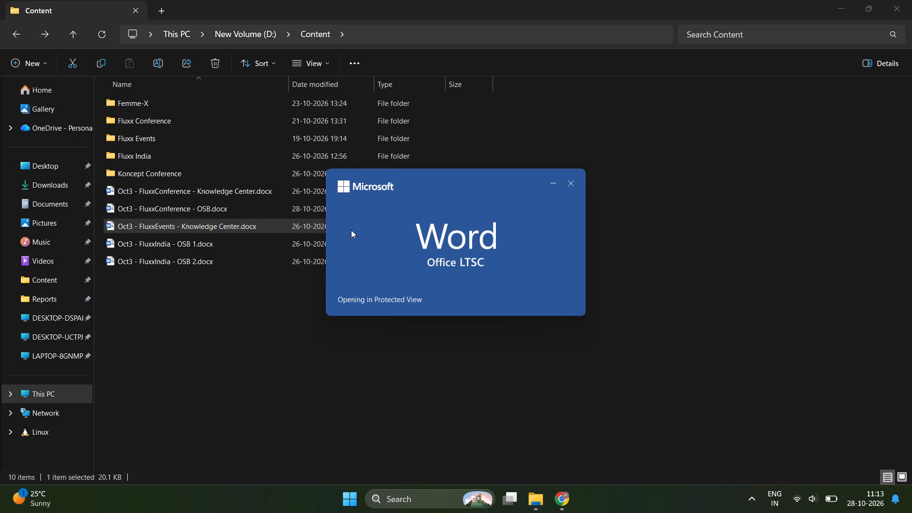
triple_click(434, 231)
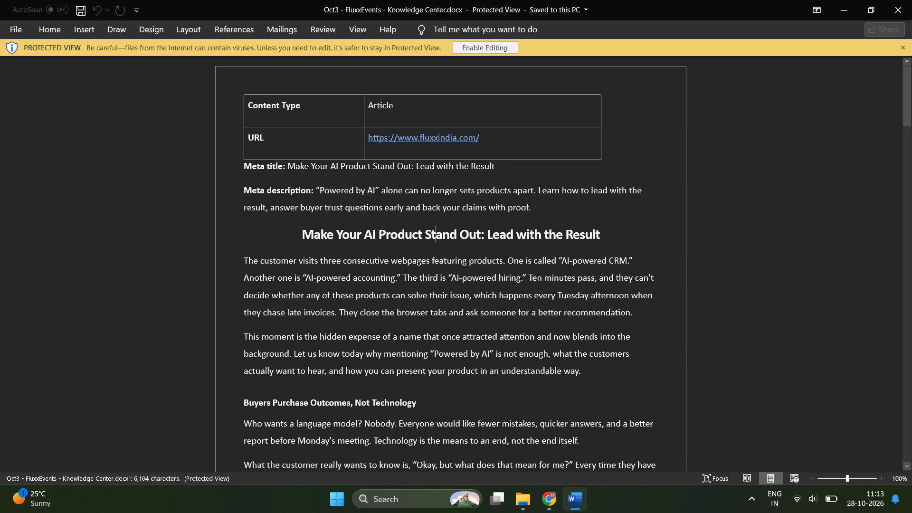
left_click(431, 230)
key("ctrl+c")
key("ctrl+c")
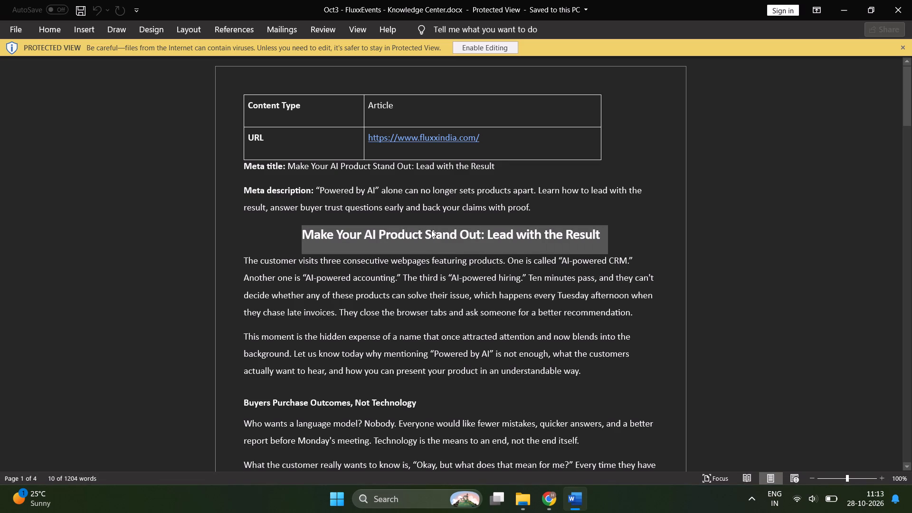
key("ctrl+c")
key("ctrl+c")
key("ctrl+c")
key("ctrl+c")
key("ctrl+c")
key("ctrl+c")
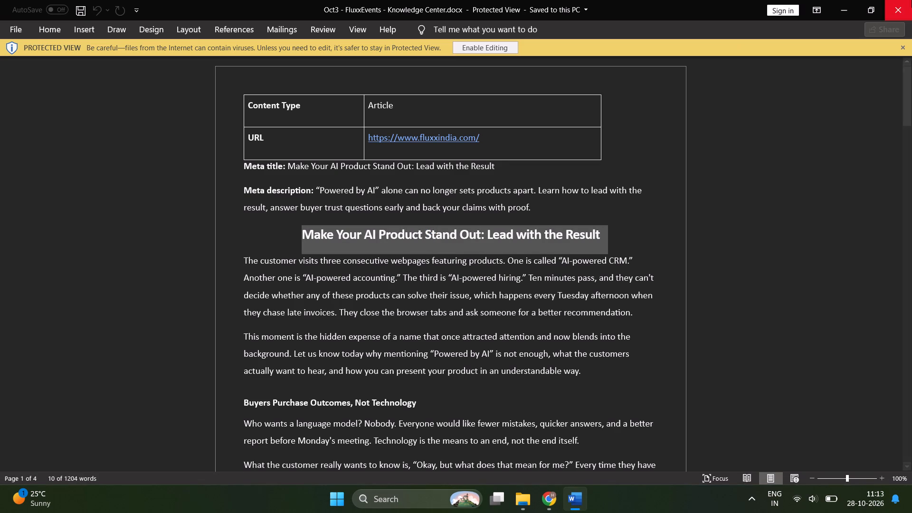
left_click(911, 0)
key("alt+Tab")
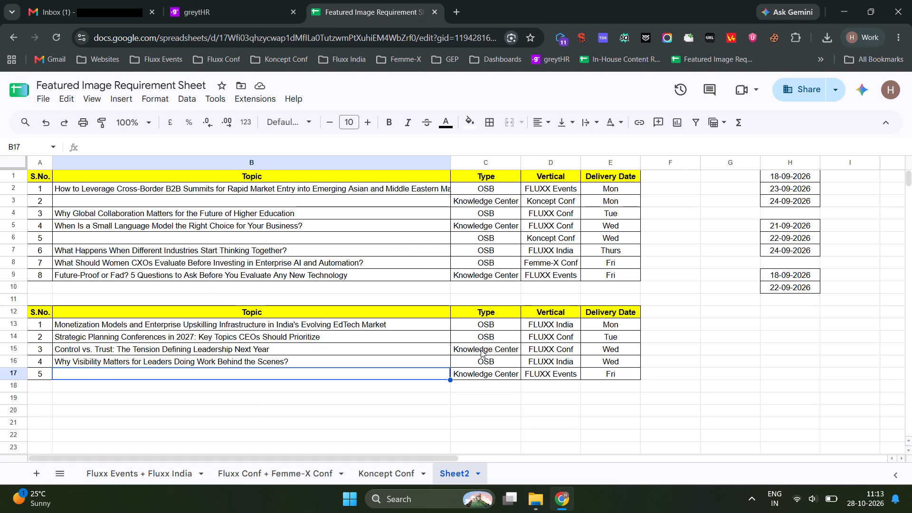
key("ctrl+shift+v")
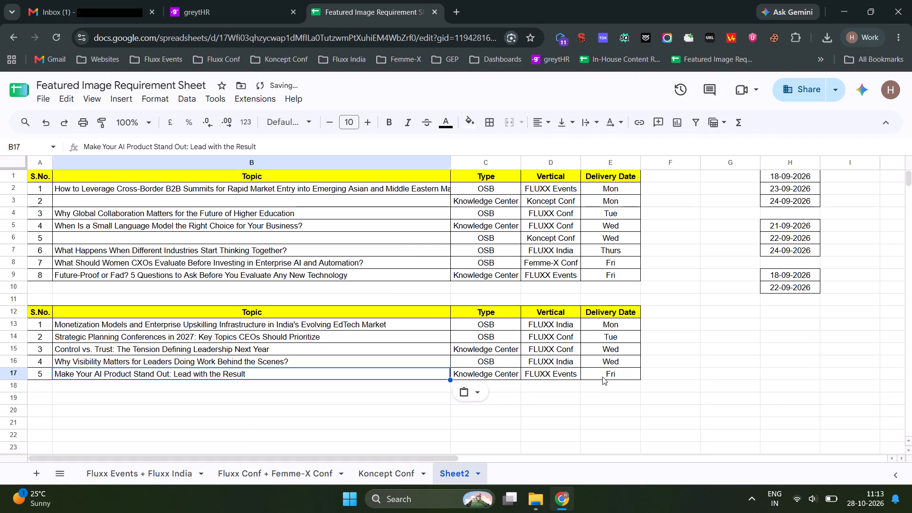
Set entry 4's delivery date in the lower table to Thu.
left_click(602, 377)
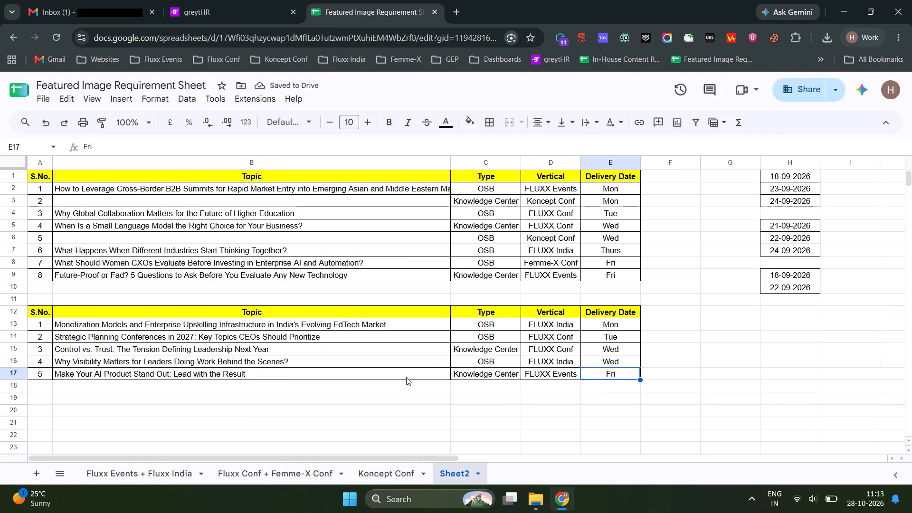
left_click(620, 364)
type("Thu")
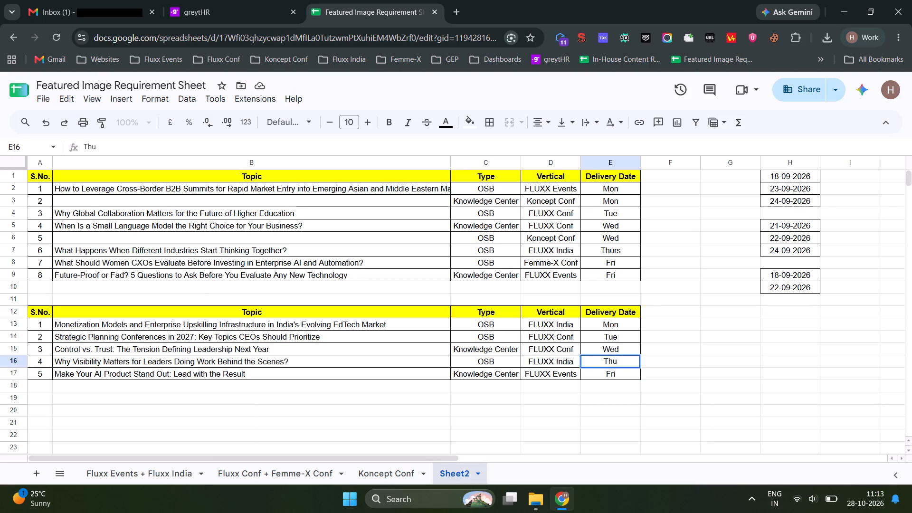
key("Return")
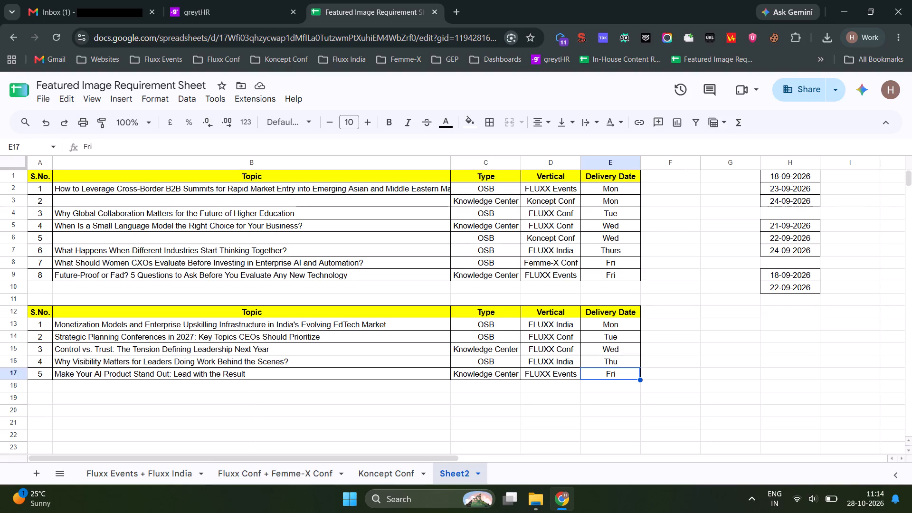
Clear the Windows Security virus protection notification from the Windows notification center.
left_click(875, 507)
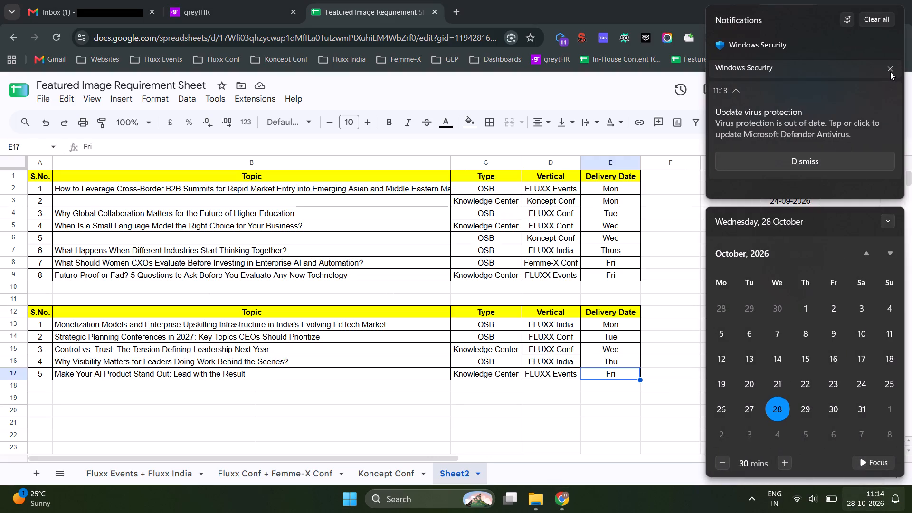
left_click(889, 72)
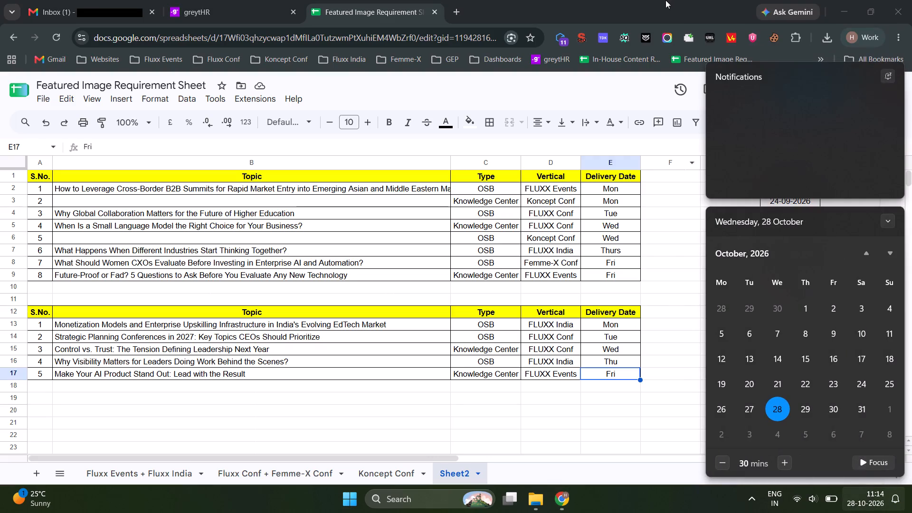
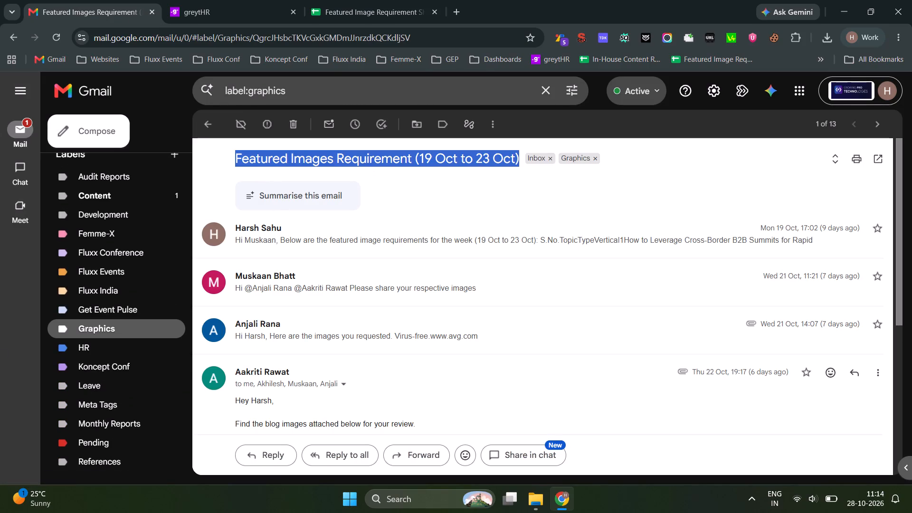
Start a new email and reuse the previous "Featured Images Requirement (19 Oct to 23 Oct)" title as its subject.
key("ctrl+c")
key("ctrl+c")
key("ctrl+c")
left_click(91, 140)
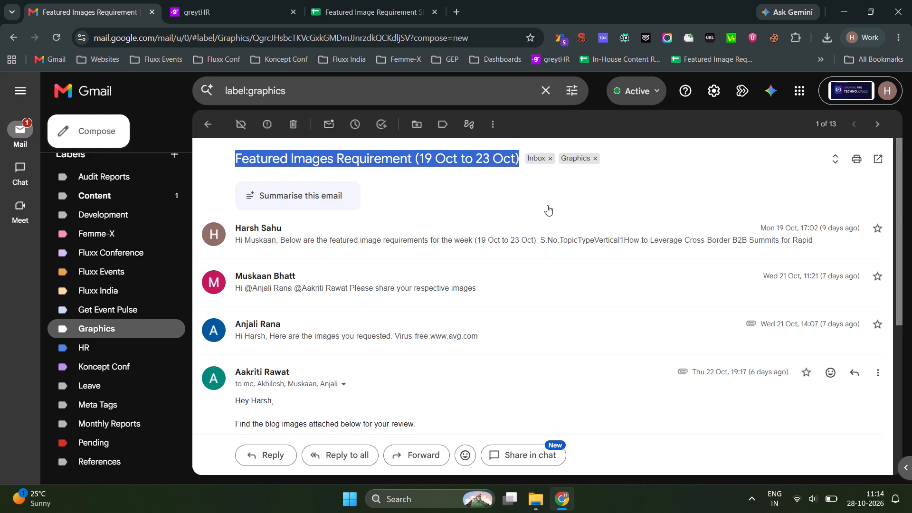
left_click(607, 237)
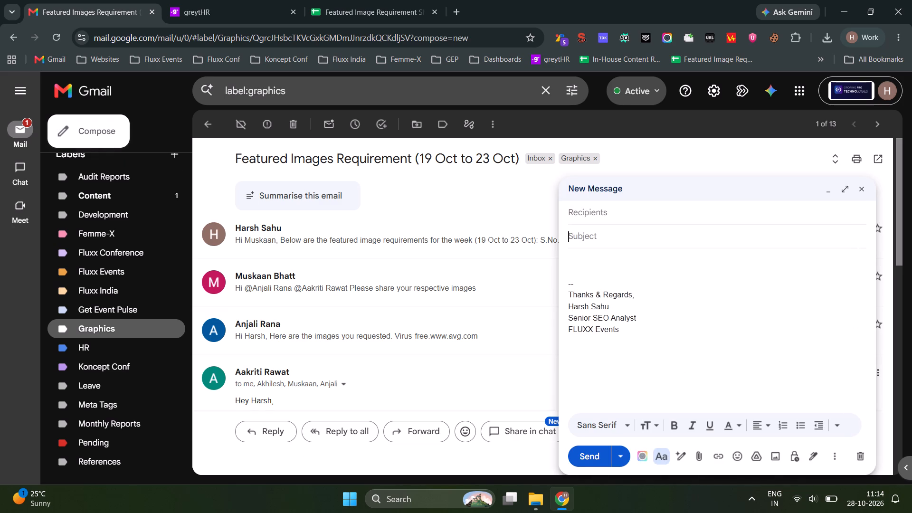
key("ctrl+v")
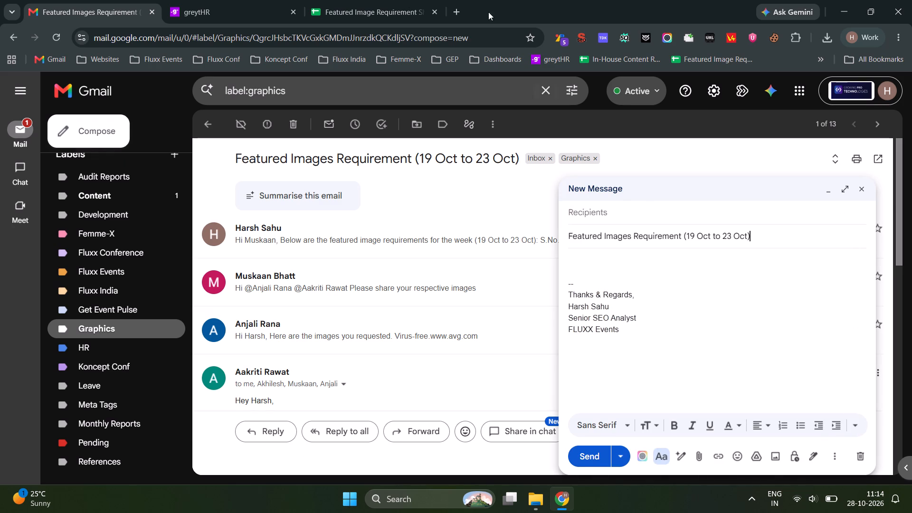
Check the current week's dates in the calendar and change the new email's subject date range to "26 Oct to 30 Oct".
left_click(361, 0)
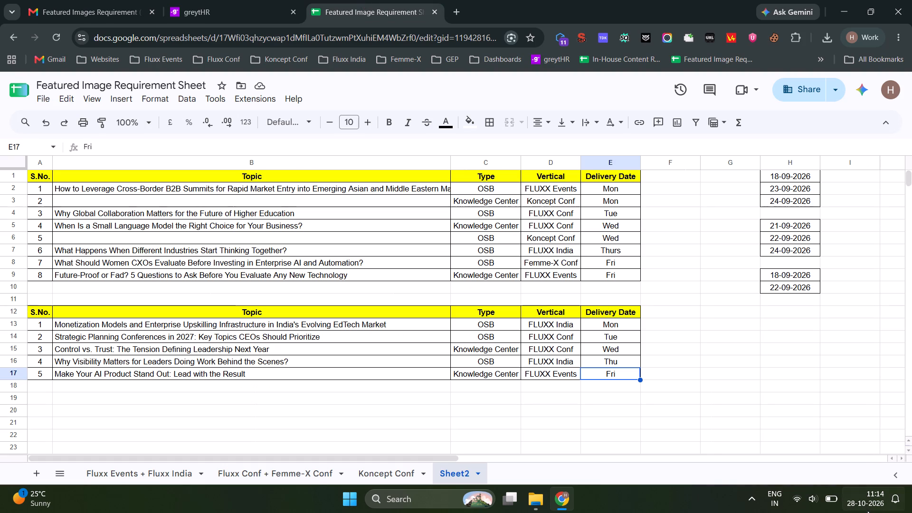
left_click(867, 511)
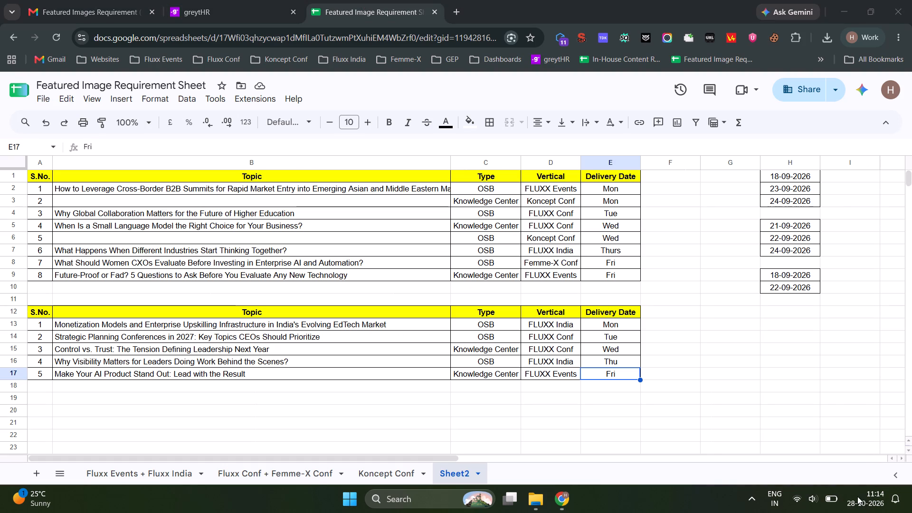
left_click(873, 505)
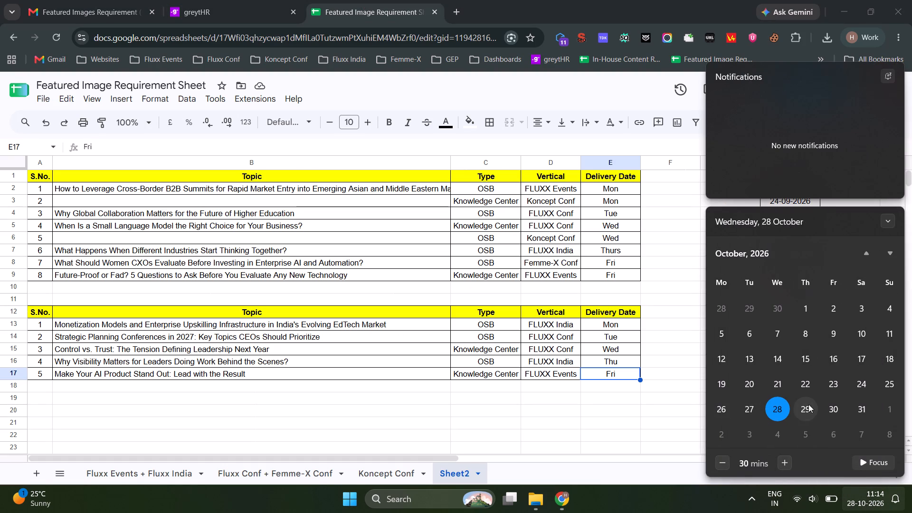
left_click(665, 508)
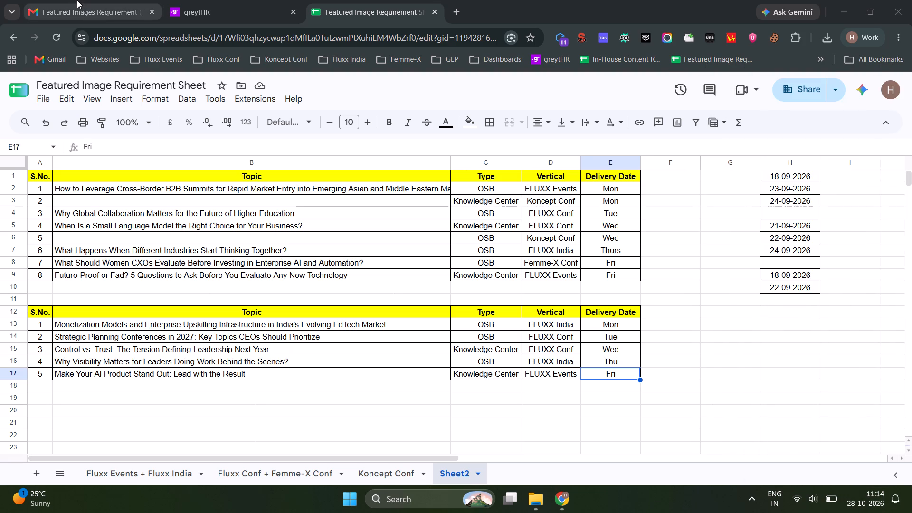
left_click(77, 0)
left_click(695, 233)
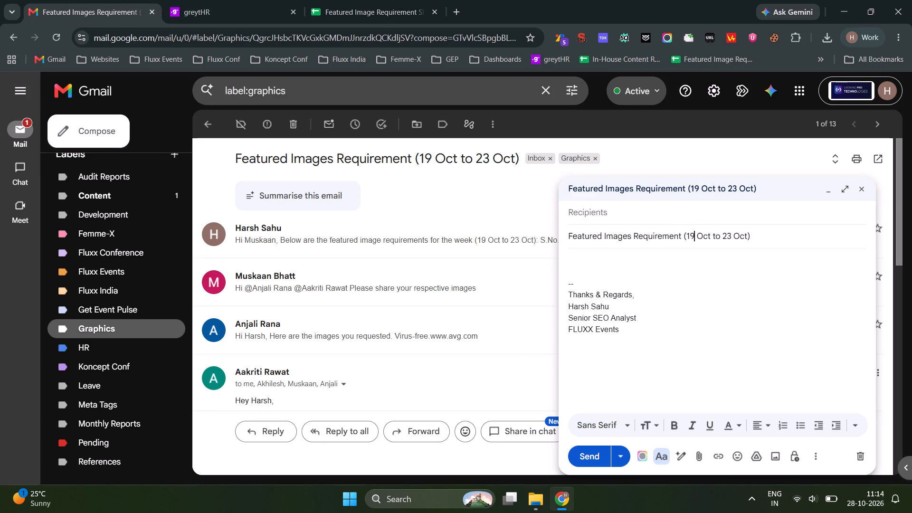
key("BackSpace")
key("BackSpace")
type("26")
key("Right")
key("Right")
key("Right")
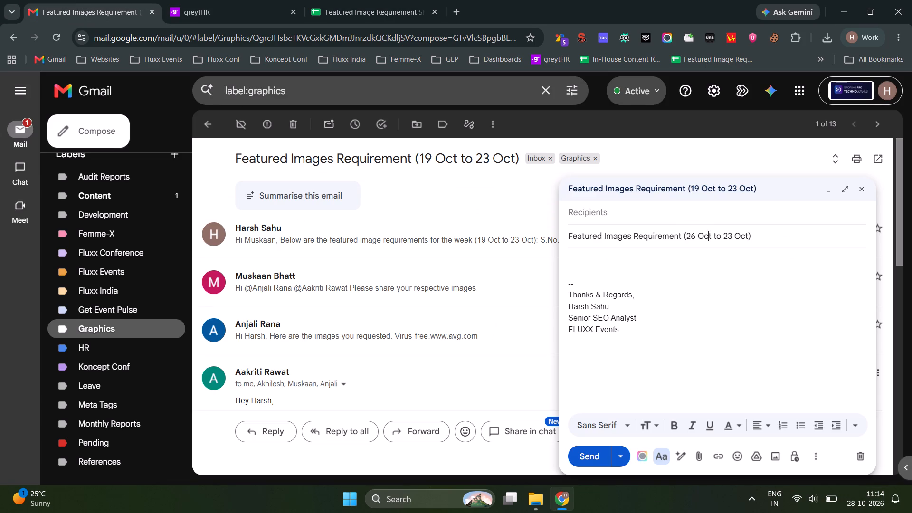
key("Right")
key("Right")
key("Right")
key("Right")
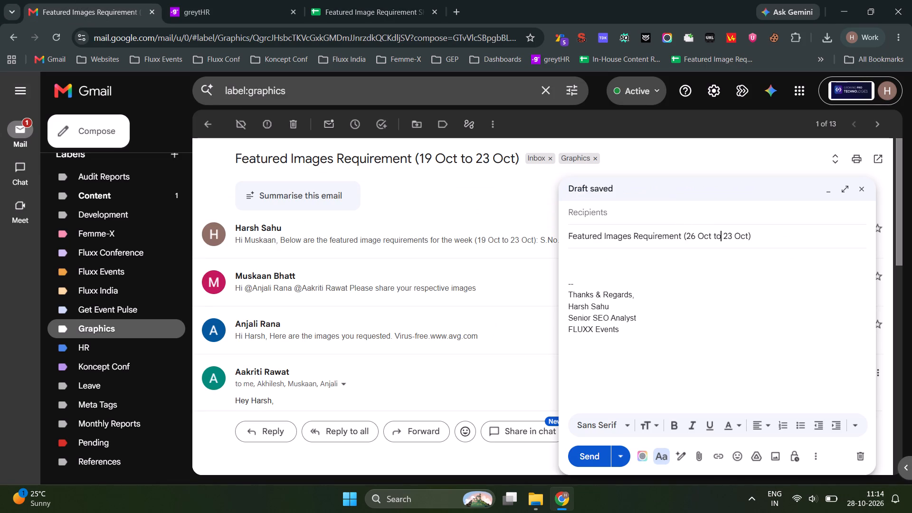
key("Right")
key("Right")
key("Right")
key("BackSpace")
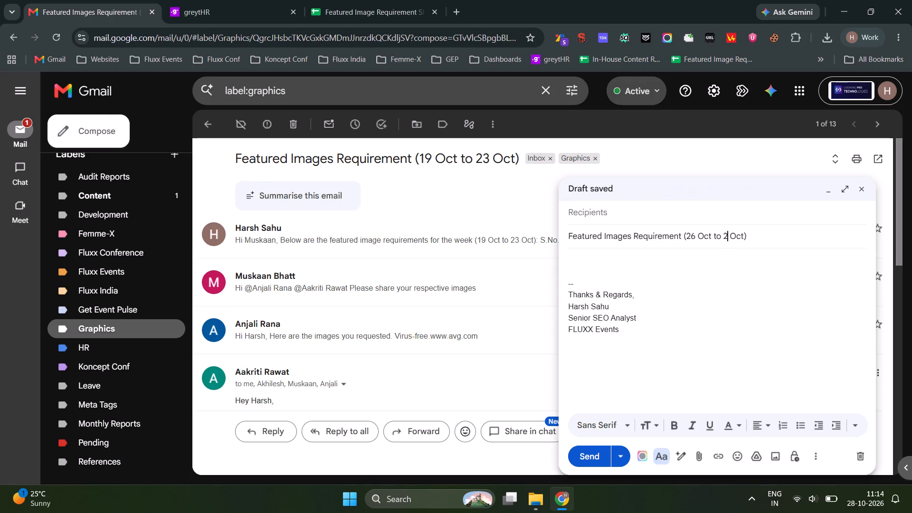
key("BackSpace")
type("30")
Copy the greeting and introductory line from the earlier 19 Oct email into the new email's body, adding blank lines below.
left_click(638, 262)
left_click(362, 240)
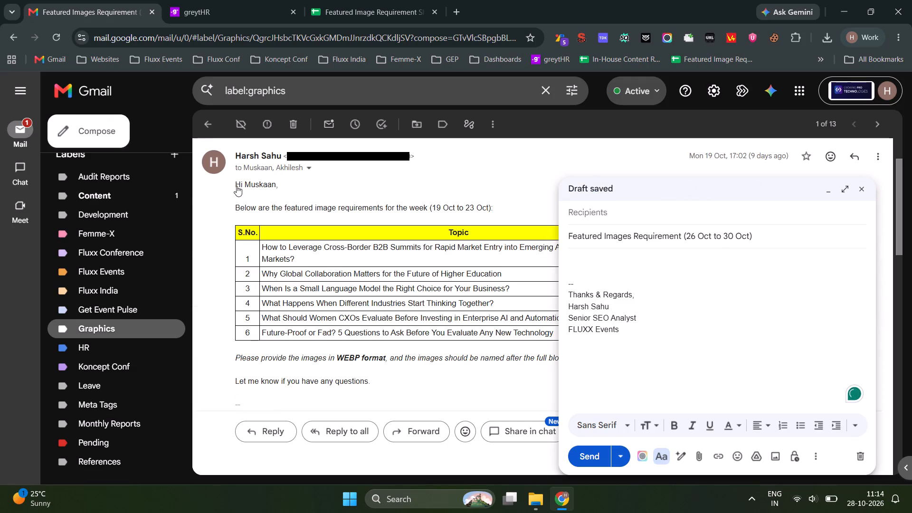
left_click_drag(236, 184, 492, 204)
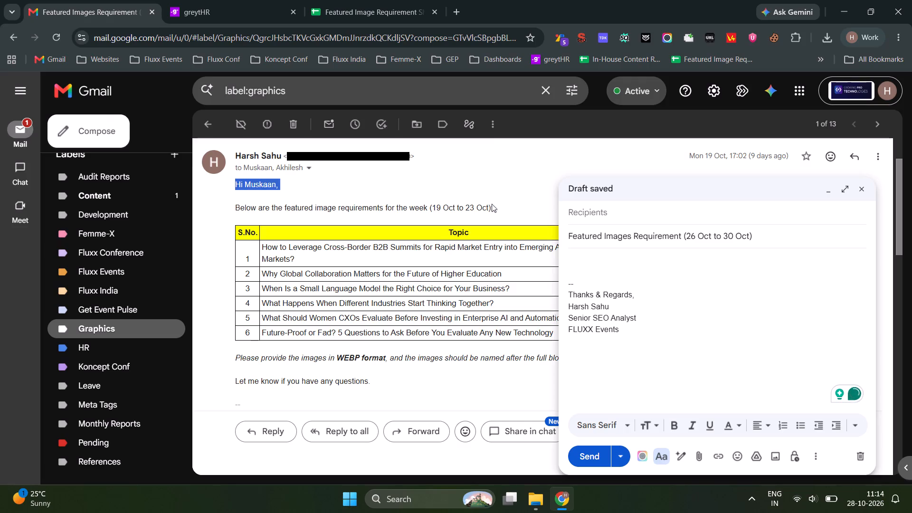
left_click_drag(492, 204, 499, 205)
key("ctrl+c")
key("ctrl+c")
left_click(581, 251)
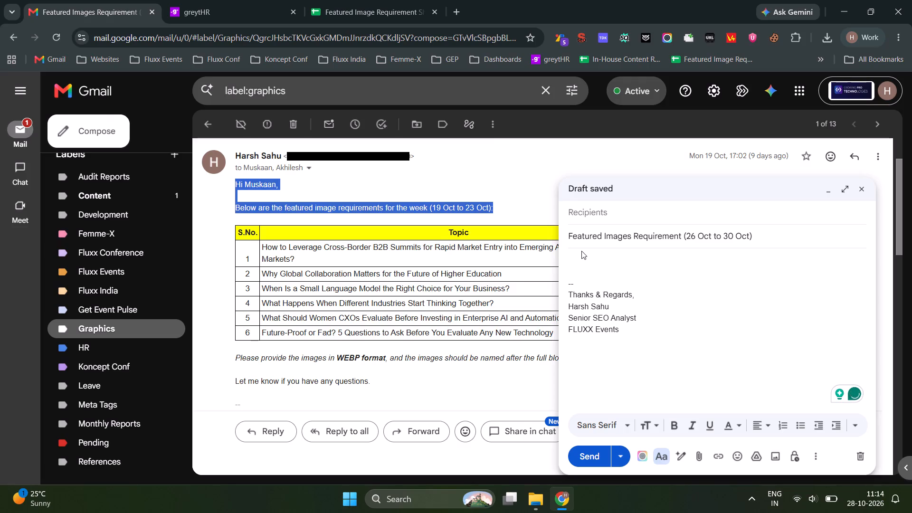
key("ctrl+v")
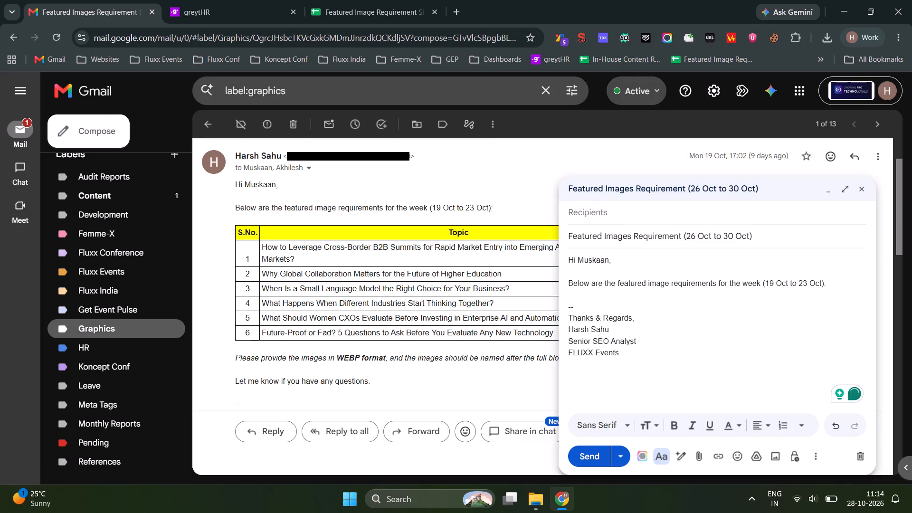
key("Return")
key("Return")
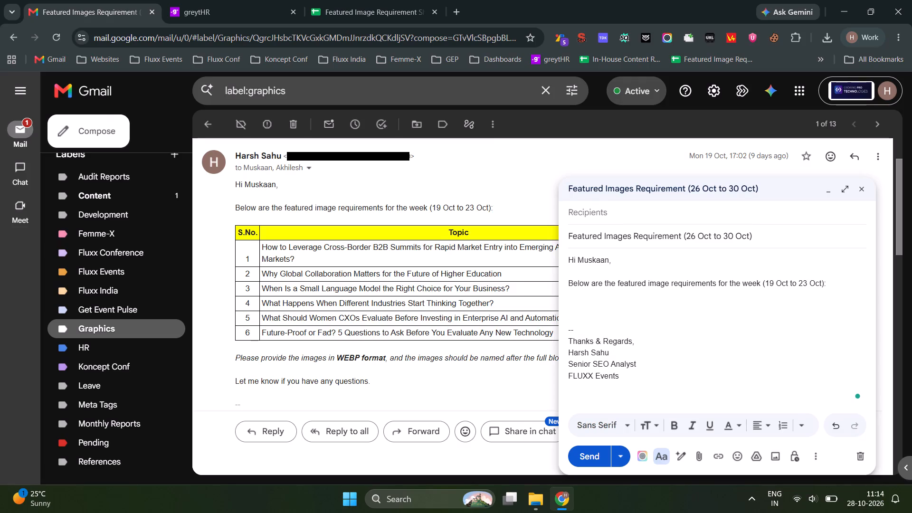
Replace the date range in the body's introductory line with "26 Oct to 30 Oct" copied from the subject, without formatting.
left_click(750, 235)
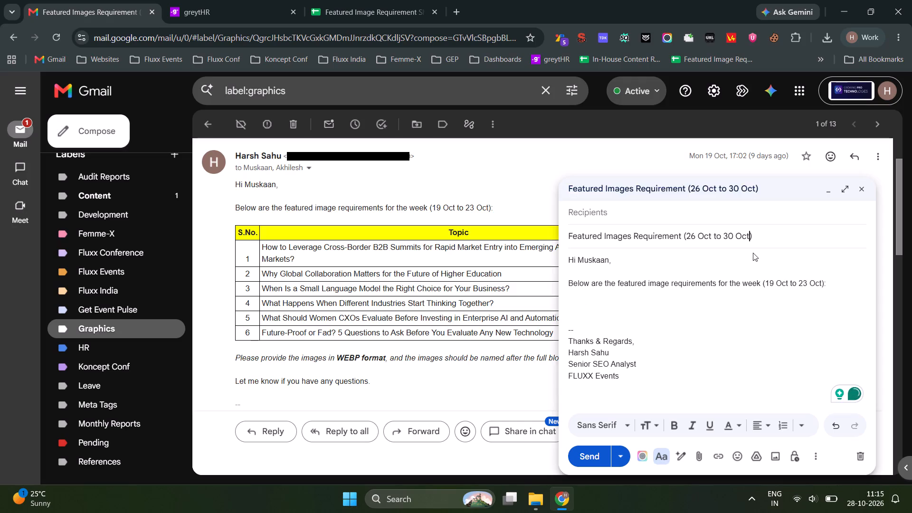
key("ctrl+shift+Left")
key("ctrl+shift+Left")
key("ctrl+shift+Left")
key("ctrl+shift+Left")
key("ctrl+shift+Left")
key("ctrl+c")
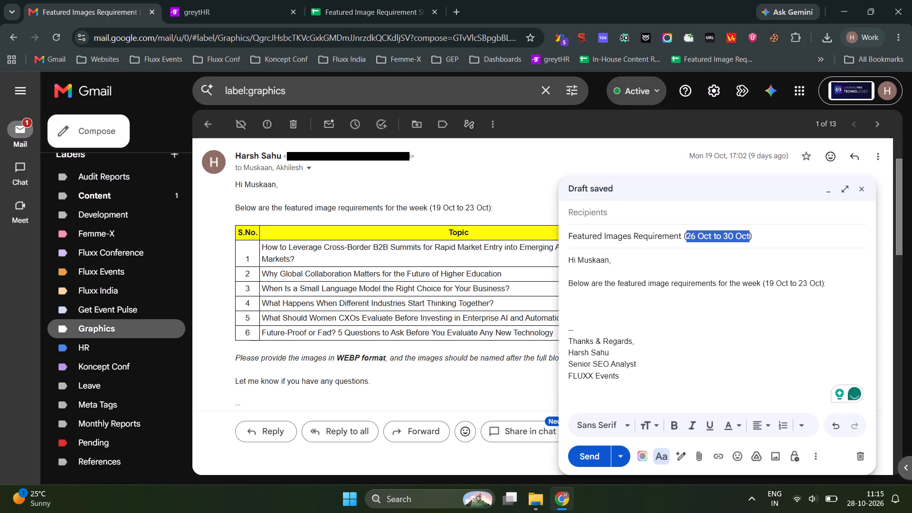
left_click(822, 286)
key("ctrl+shift+Left")
key("ctrl+shift+Left")
key("ctrl+shift+Left")
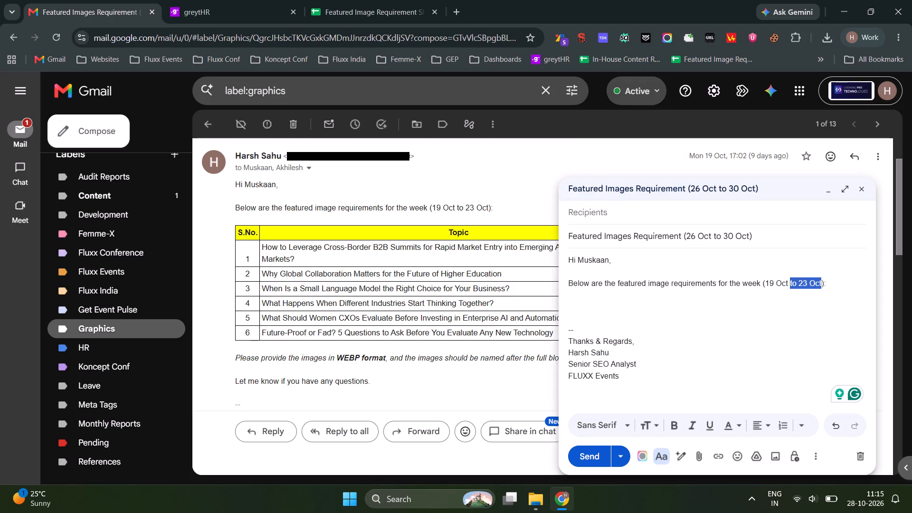
key("ctrl+shift+Left")
key("ctrl+shift+Left")
key("ctrl+shift+v")
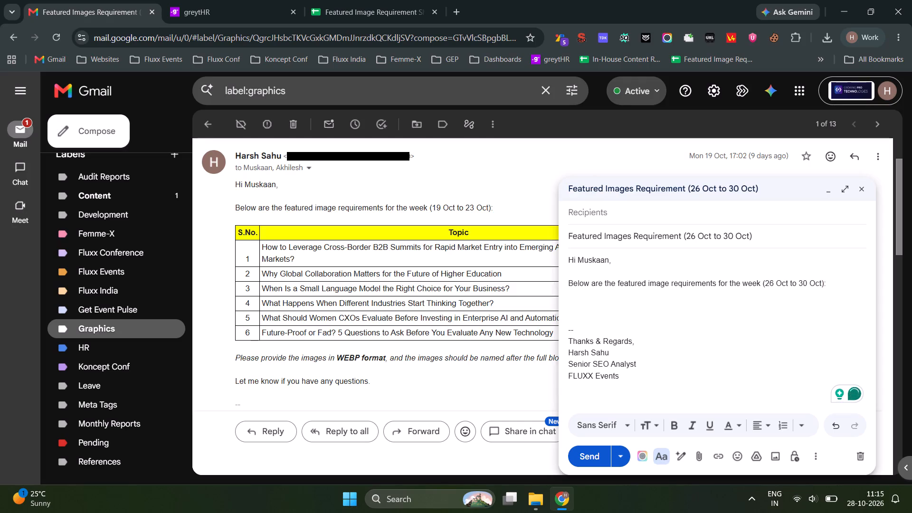
Copy the lower table's S.No. through Vertical columns, headers included, from Sheet2 of the Featured Image Requirement Sheet into the email below the introduction.
left_click(600, 296)
left_click(604, 311)
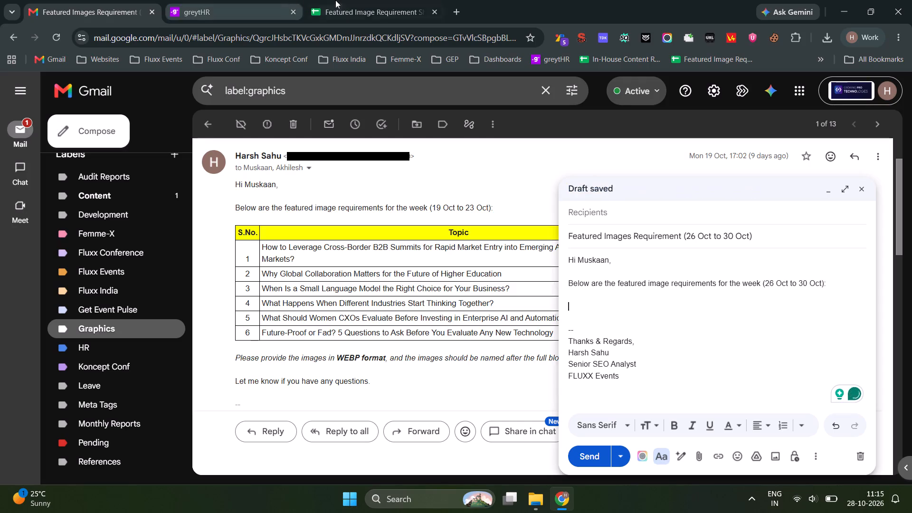
left_click(335, 0)
left_click_drag(46, 311, 113, 311)
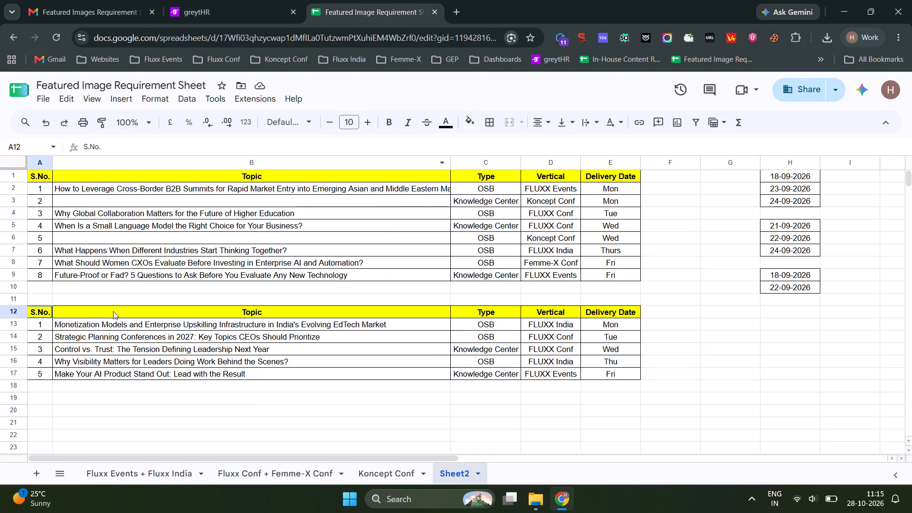
left_click_drag(113, 311, 564, 369)
key("ctrl+c")
key("ctrl+c")
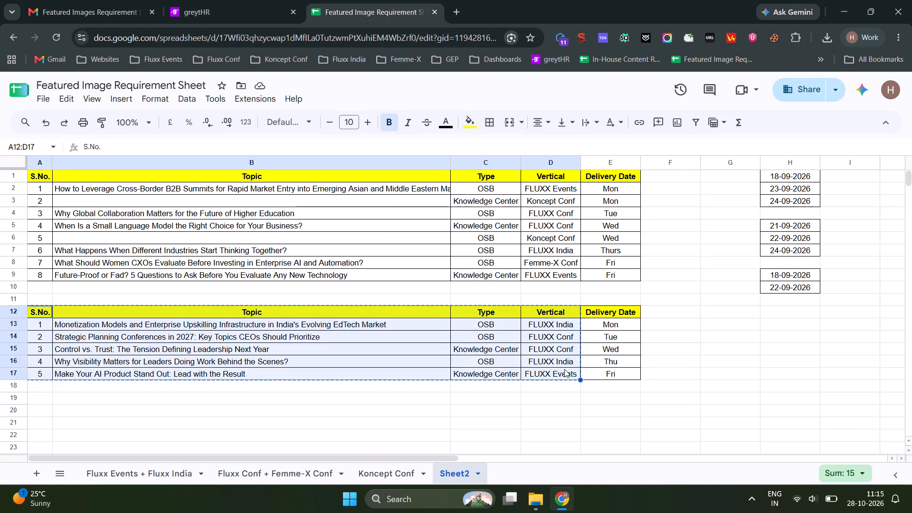
key("ctrl+c")
left_click(84, 0)
key("ctrl+v")
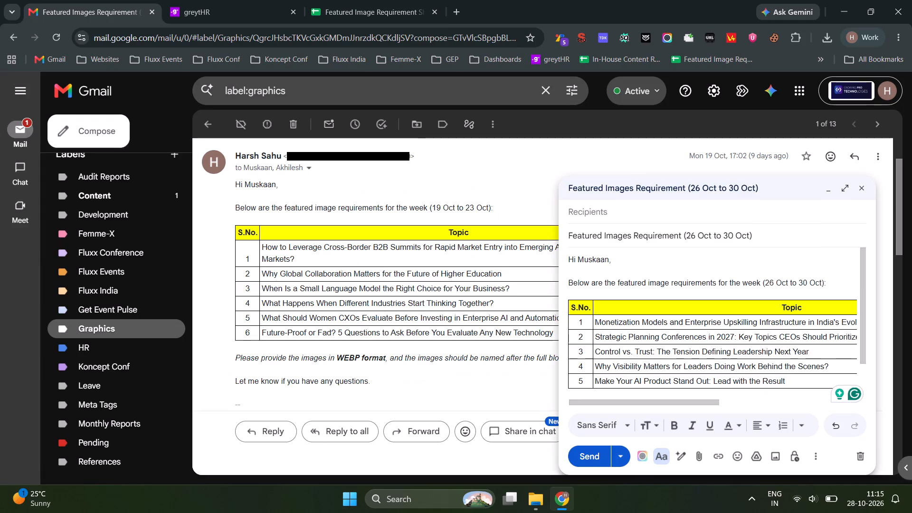
Add the earlier email's WEBP format and image naming note and its closing line below the table, separated by a blank line.
scroll(687, 312, "down", 3)
left_click(571, 340)
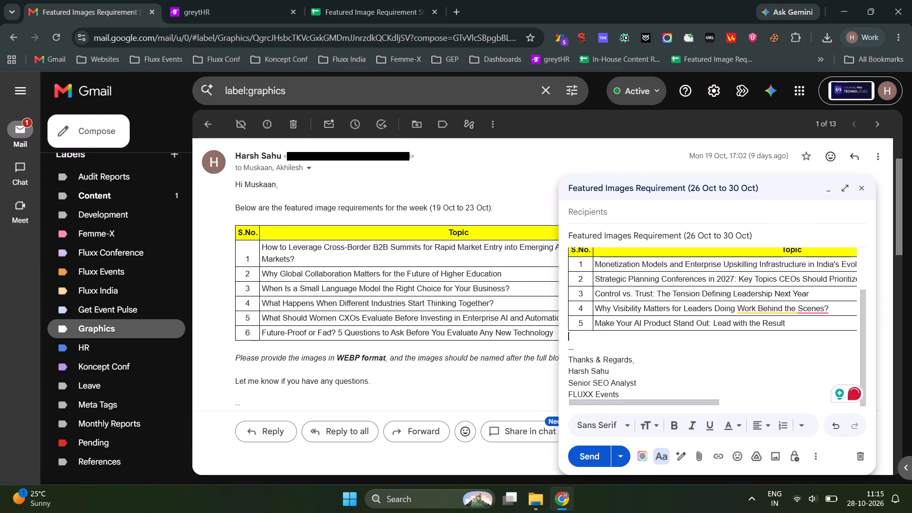
key("Return")
key("Return")
key("Up")
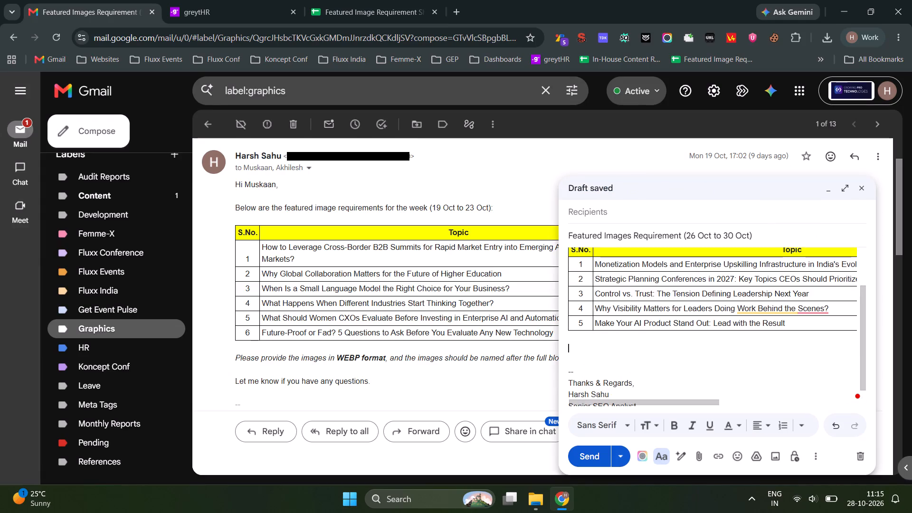
left_click_drag(237, 360, 288, 361)
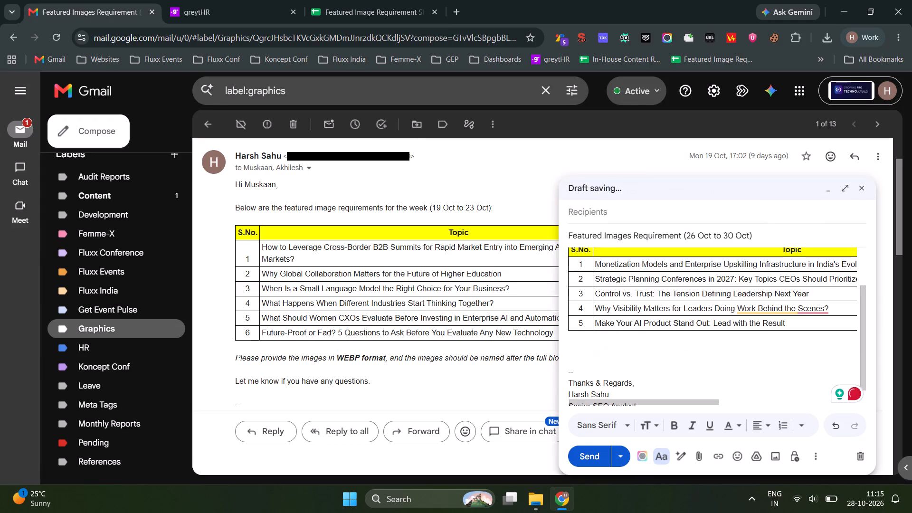
left_click_drag(288, 361, 377, 379)
key("ctrl+c")
key("ctrl+c")
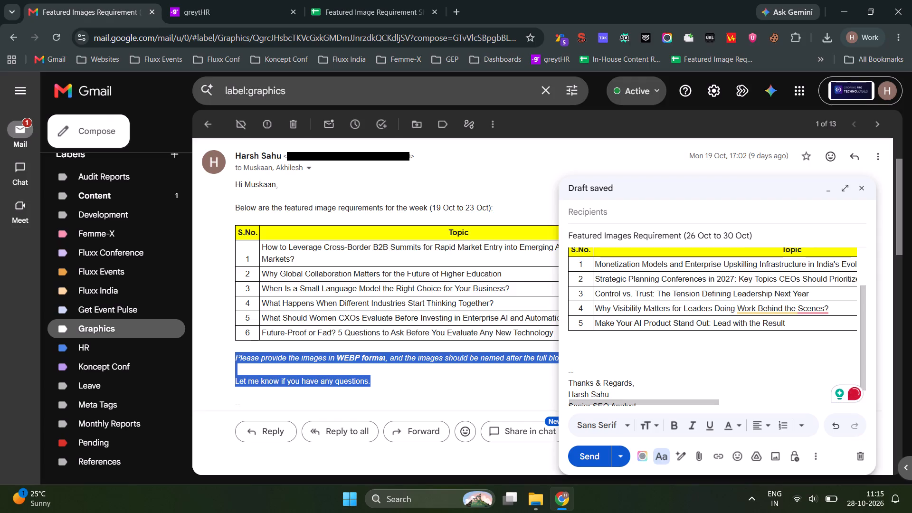
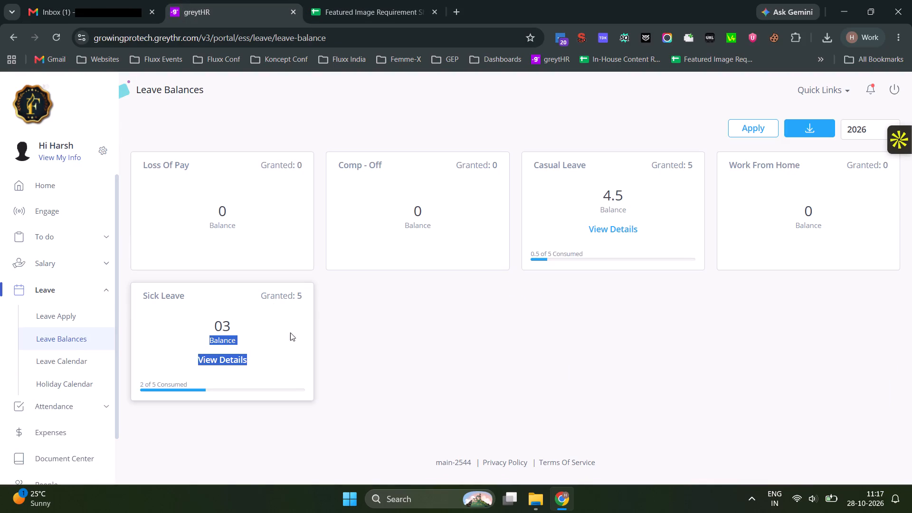
Open the Sick Leave details for 2026 in greytHR and review its balance chart and transaction history.
left_click(241, 357)
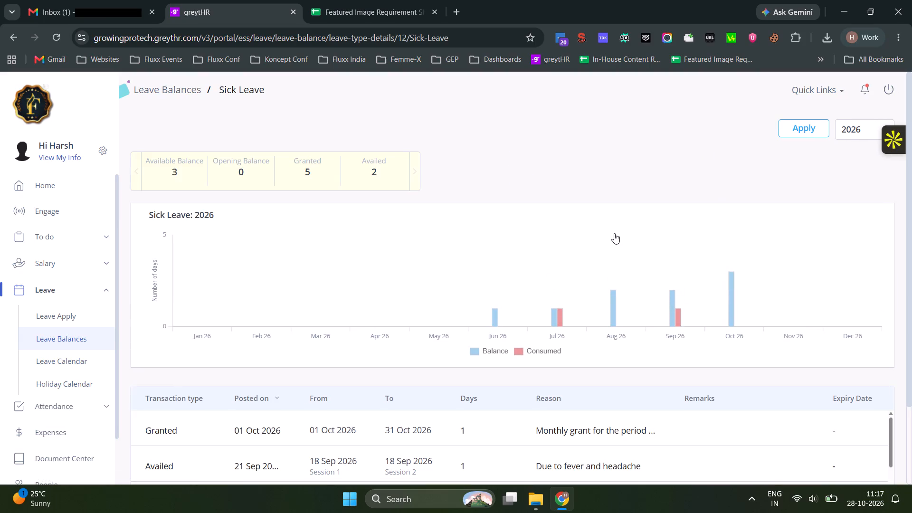
scroll(615, 239, "down", 5)
scroll(304, 364, "down", 6)
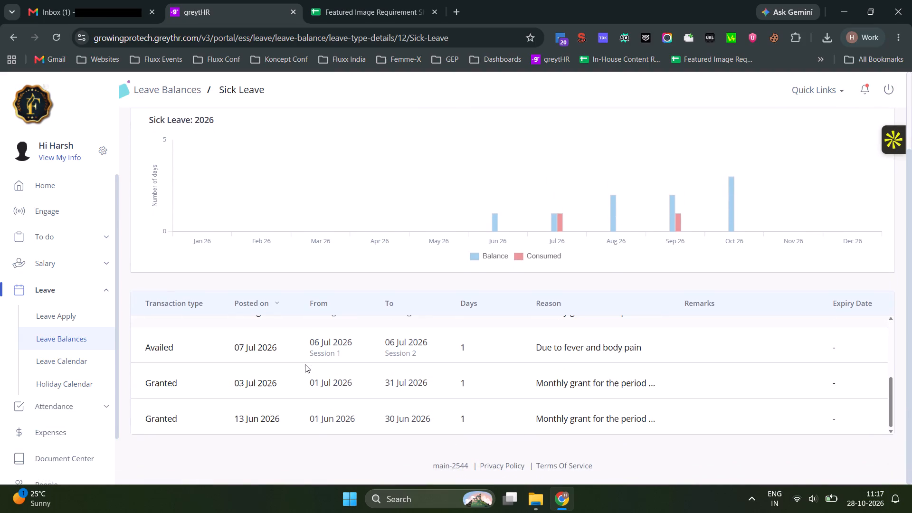
scroll(305, 364, "down", 6)
scroll(305, 364, "up", 11)
scroll(165, 194, "up", 4)
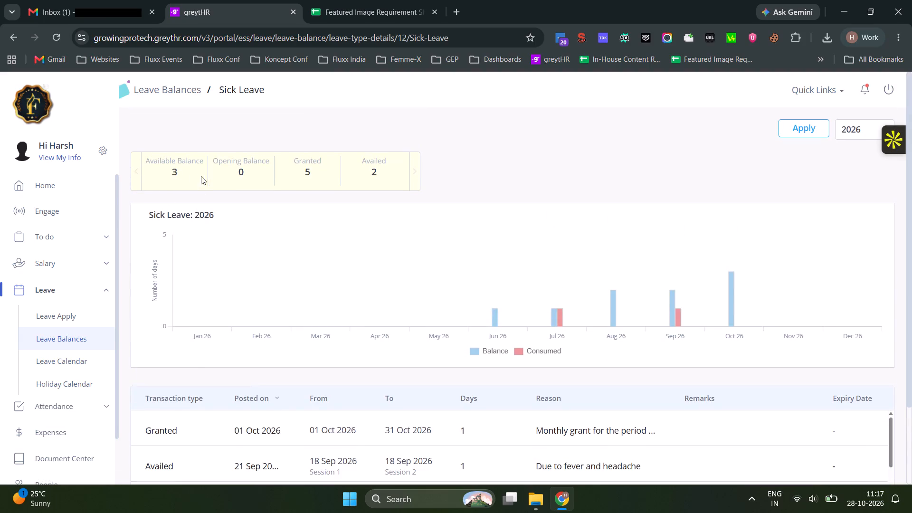
Review the 2026 Sick Leave details, the overall leave balances and the October leave calendar in greytHR.
left_click_drag(377, 175, 365, 175)
left_click(365, 175)
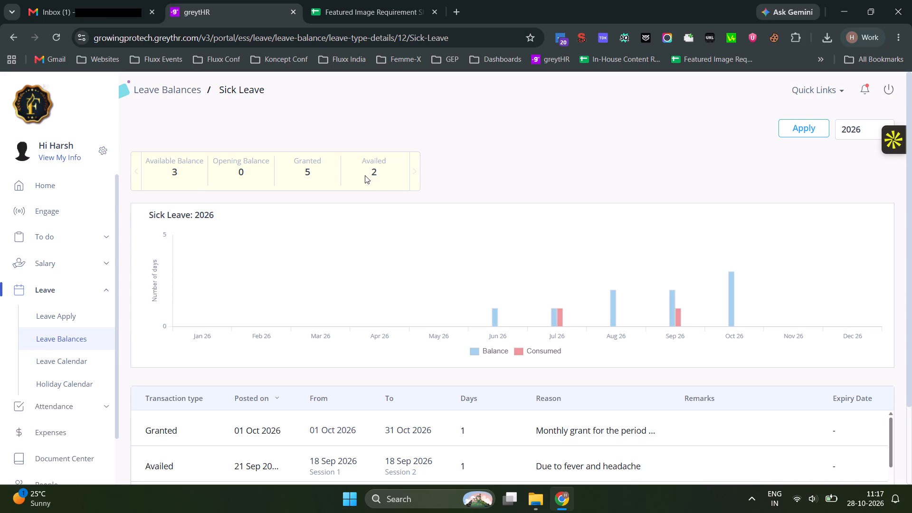
left_click(522, 176)
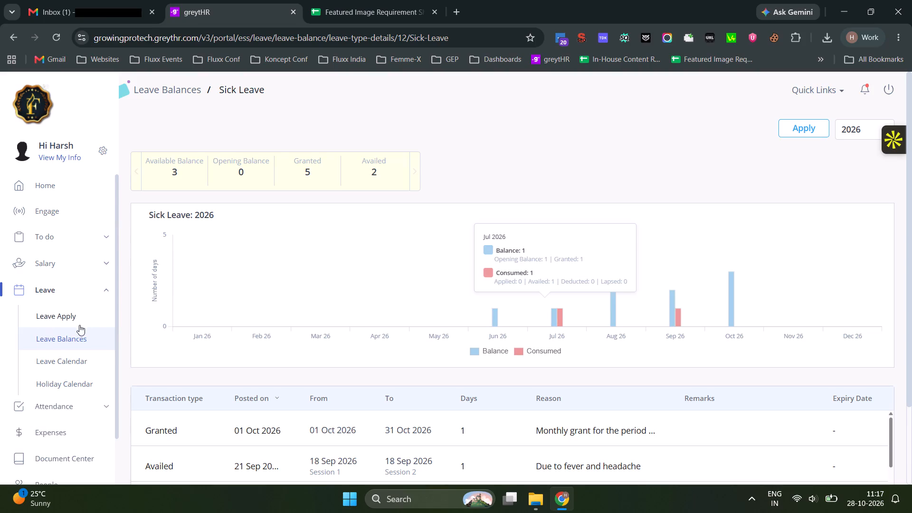
left_click(162, 86)
scroll(581, 345, "down", 5)
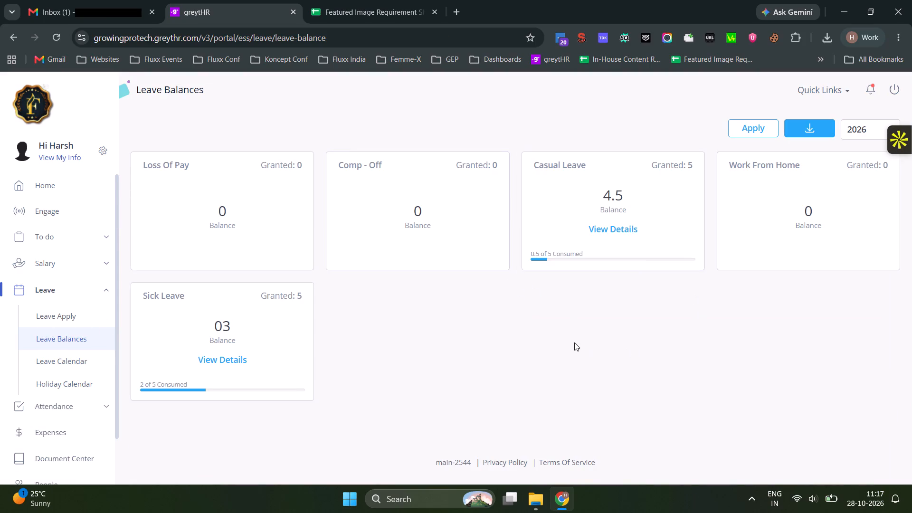
scroll(576, 333, "up", 9)
left_click(63, 361)
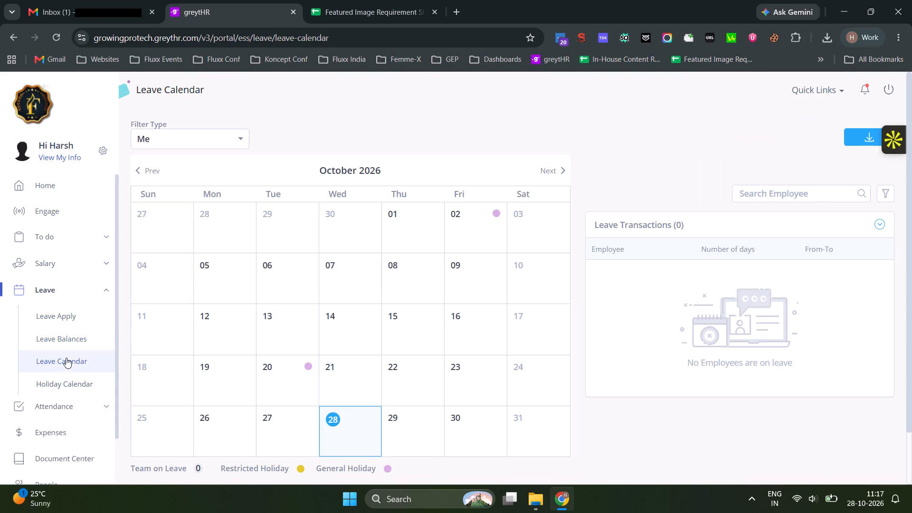
Start a leave application for Sick Leave from 27 Oct 2026 to 27 Oct 2026.
left_click(74, 313)
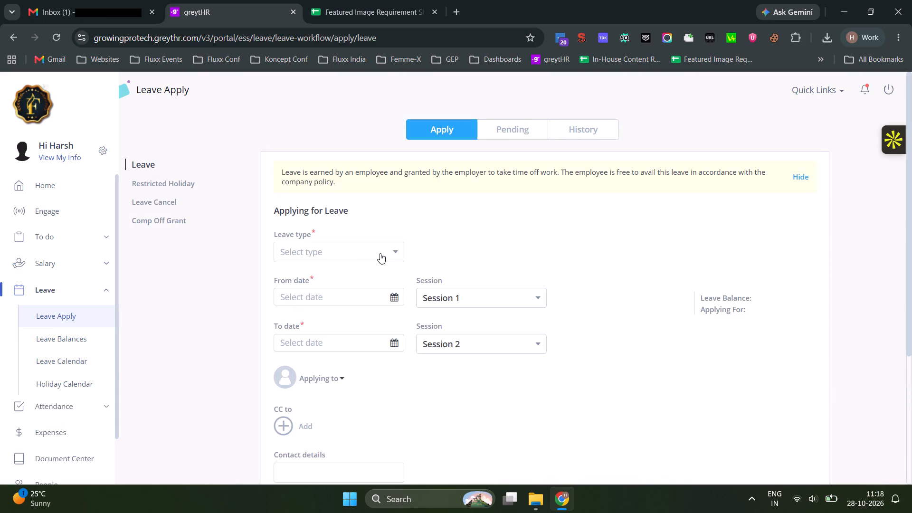
left_click(381, 253)
left_click(364, 367)
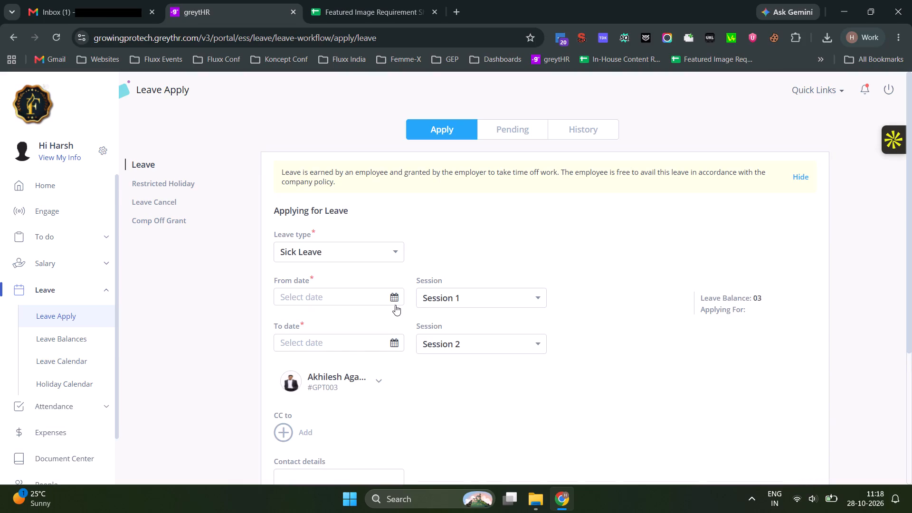
left_click(397, 302)
scroll(610, 365, "down", 3)
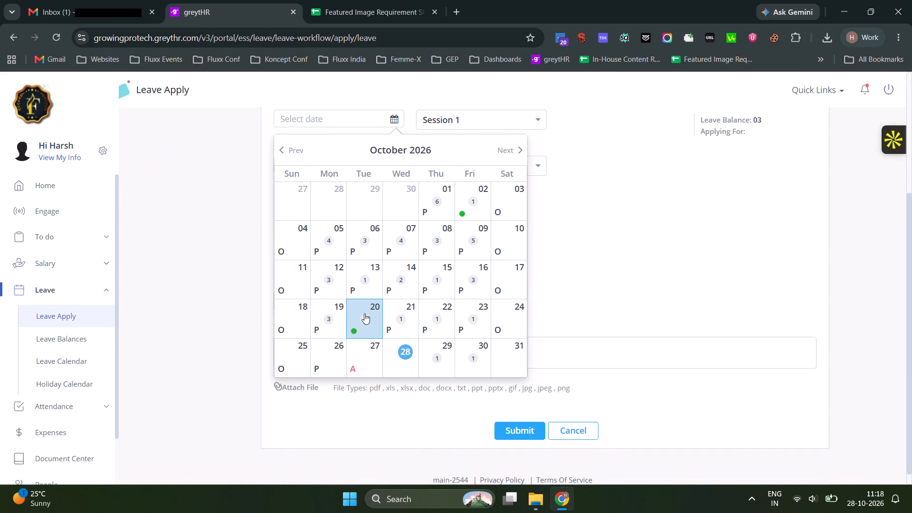
left_click(364, 351)
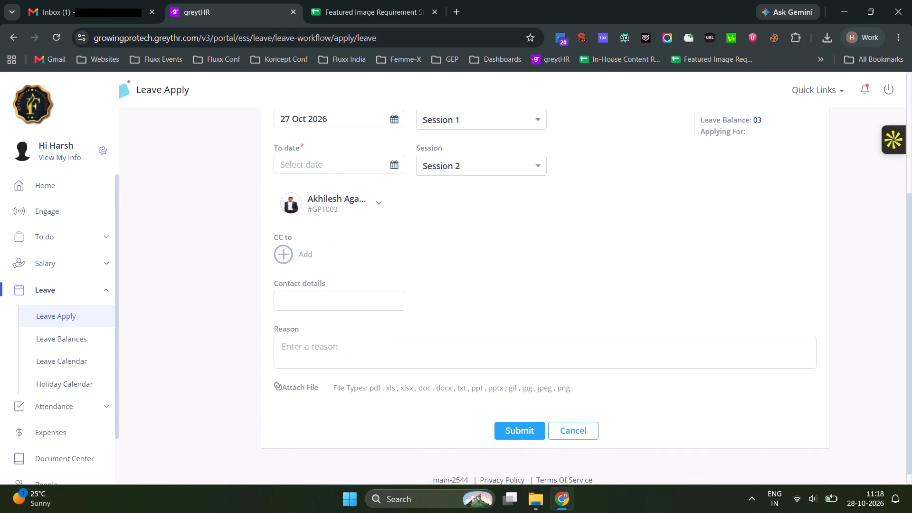
scroll(431, 333, "up", 2)
left_click(390, 288)
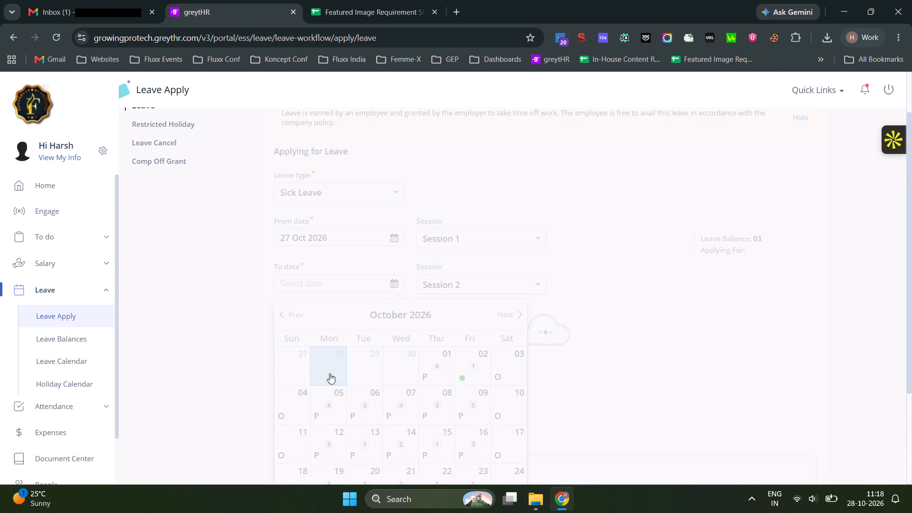
scroll(381, 411, "down", 2)
left_click(370, 401)
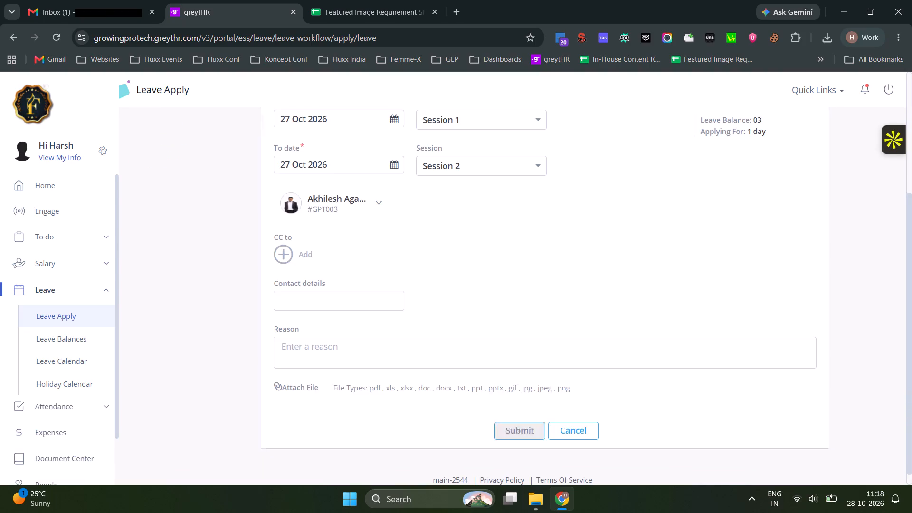
scroll(474, 364, "up", 2)
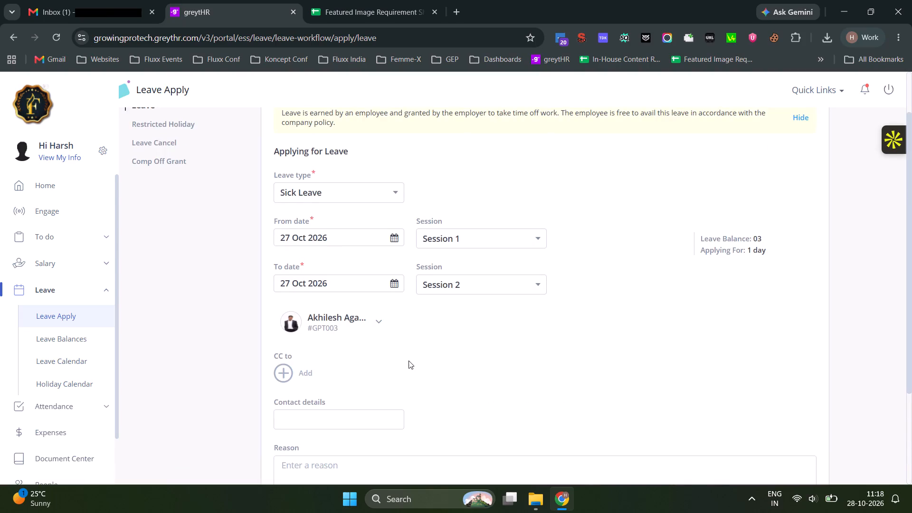
Enter "Due to Fever and Cold" as the reason and submit the sick leave application.
scroll(408, 361, "down", 2)
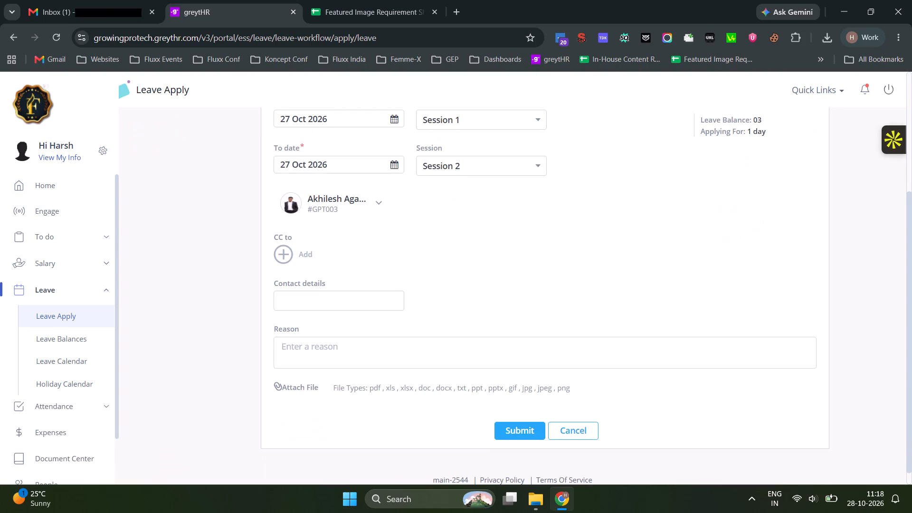
left_click(348, 298)
left_click(352, 350)
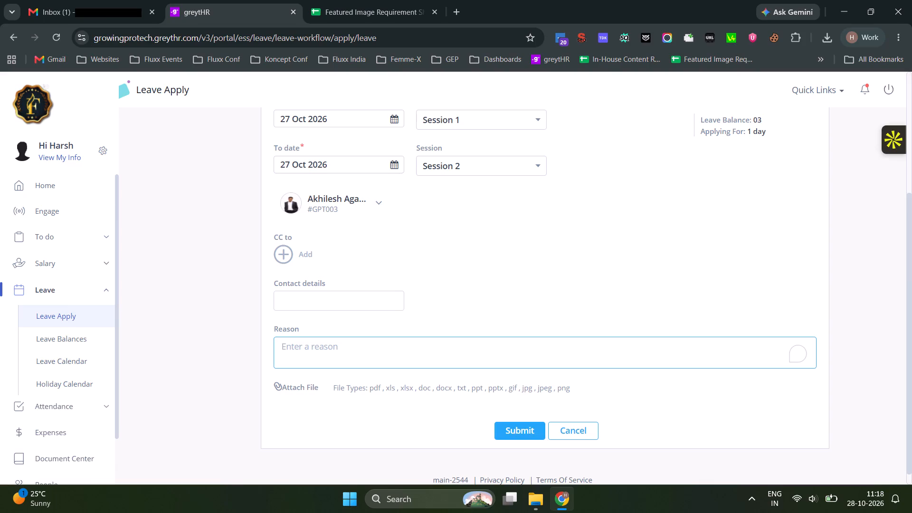
type("Dye")
key("BackSpace")
key("BackSpace")
type("ue to")
key("space")
type("Fever and")
key("space")
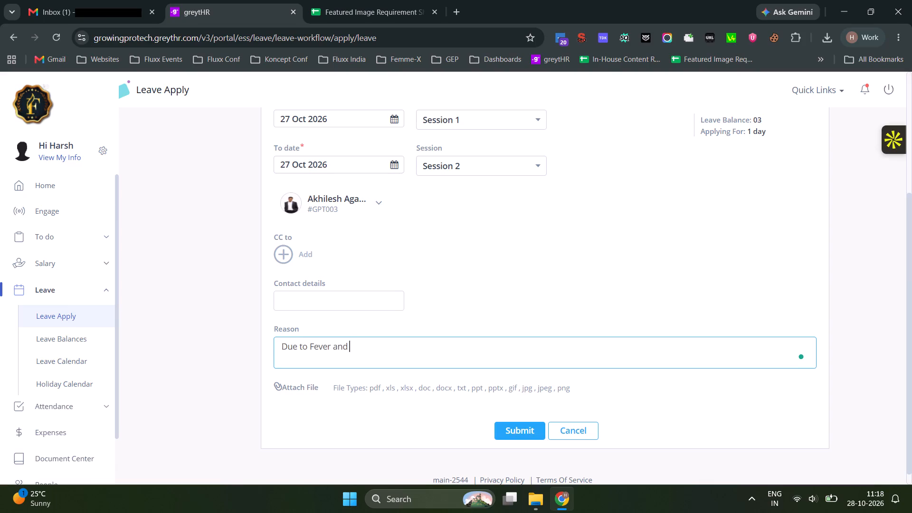
type("Cold")
key("period")
key("BackSpace")
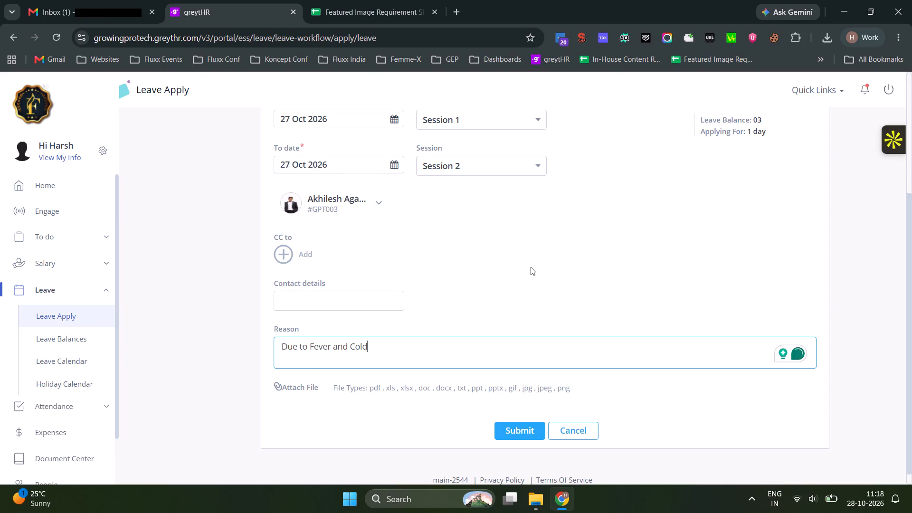
scroll(533, 266, "up", 2)
scroll(622, 284, "up", 2)
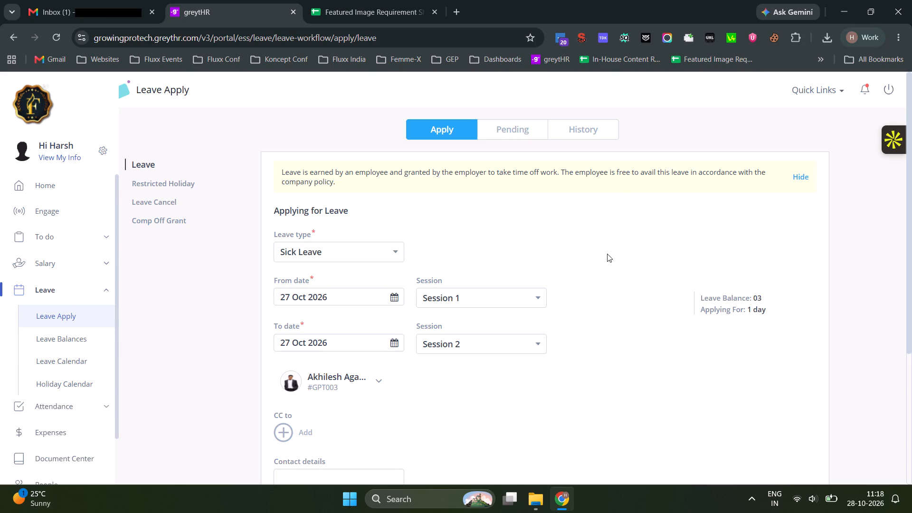
scroll(607, 254, "down", 2)
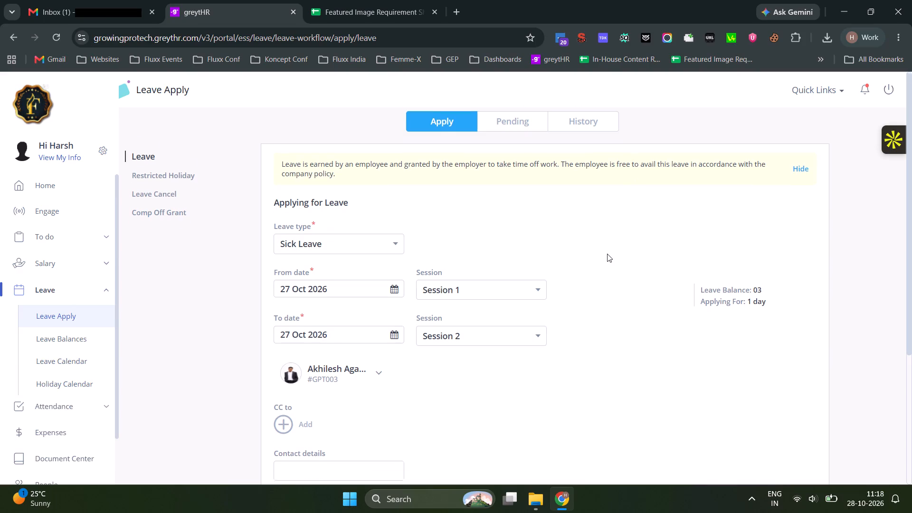
scroll(607, 254, "down", 3)
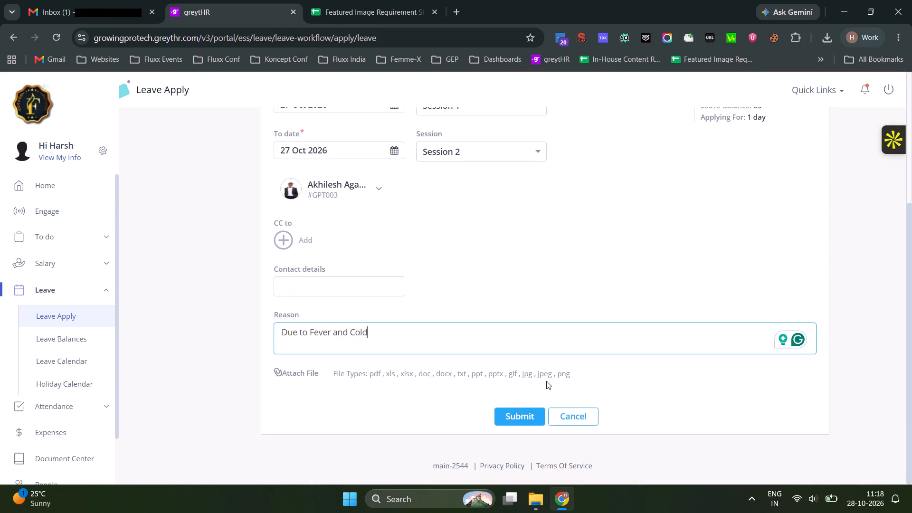
left_click(523, 418)
Examine the leave applications listed for cancellation under Leave Cancel.
scroll(542, 261, "up", 2)
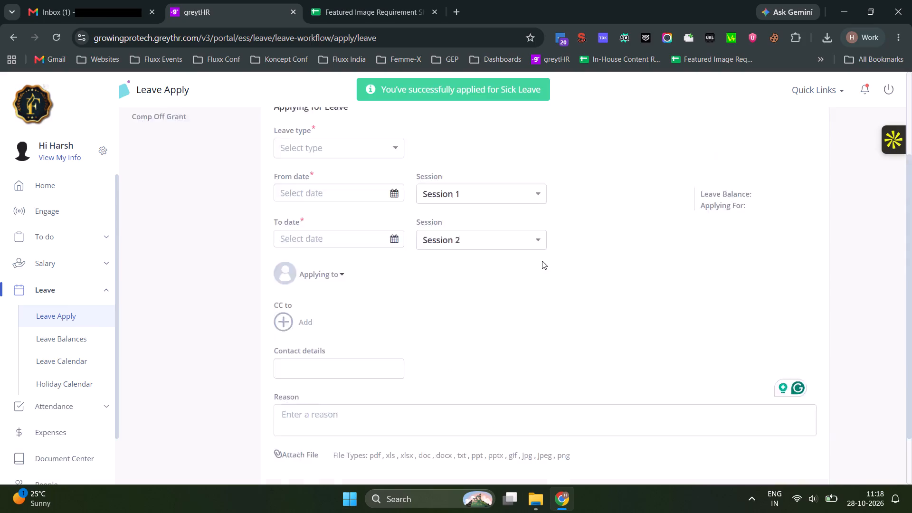
scroll(542, 261, "up", 8)
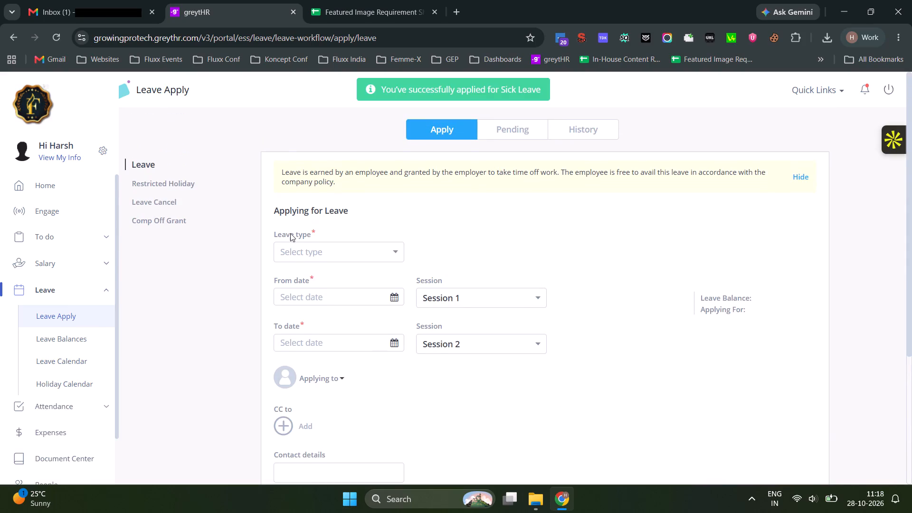
scroll(506, 253, "down", 5)
scroll(514, 259, "up", 6)
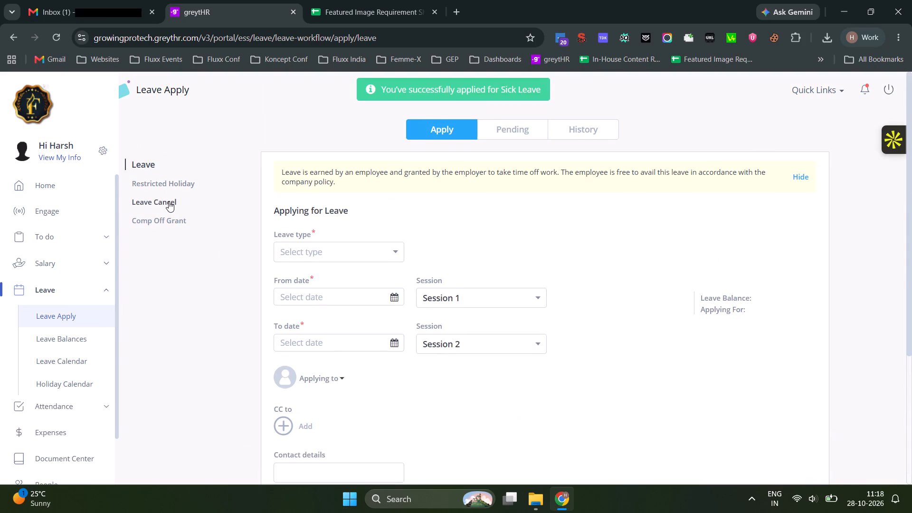
left_click(169, 201)
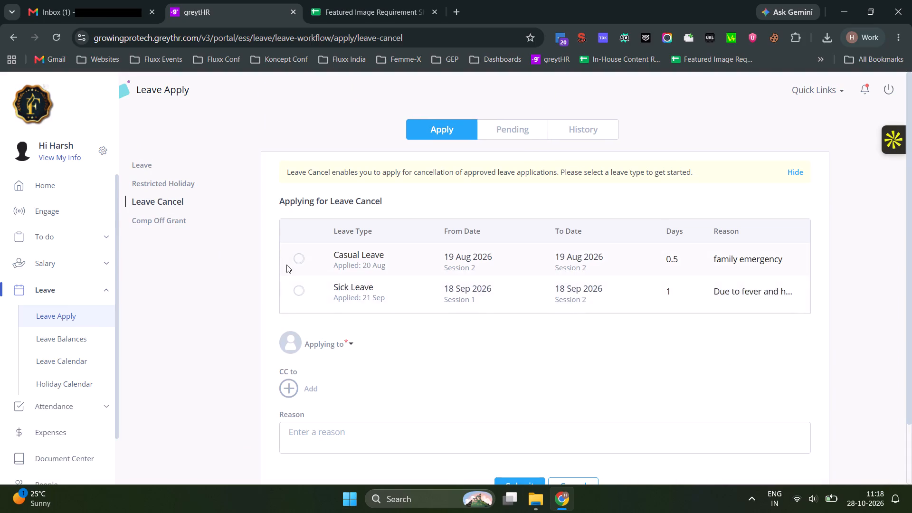
scroll(442, 334, "down", 1)
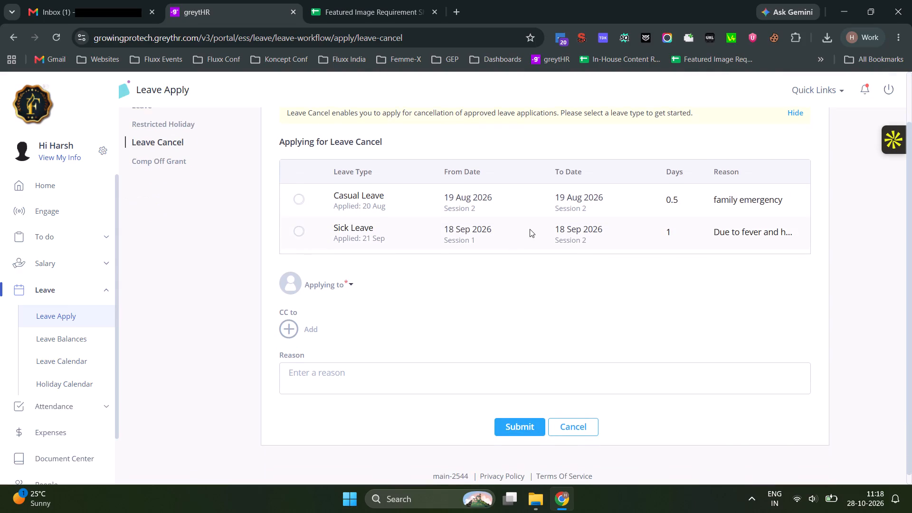
scroll(530, 228, "down", 1)
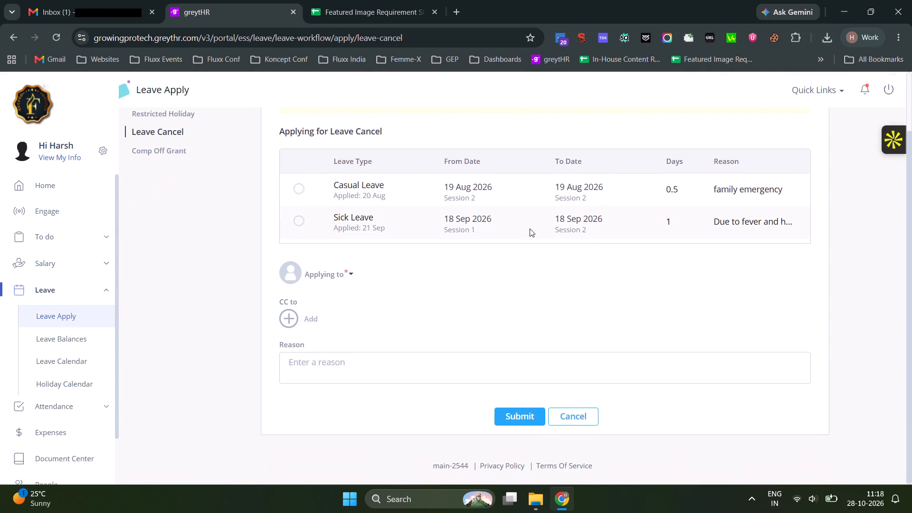
scroll(530, 228, "up", 2)
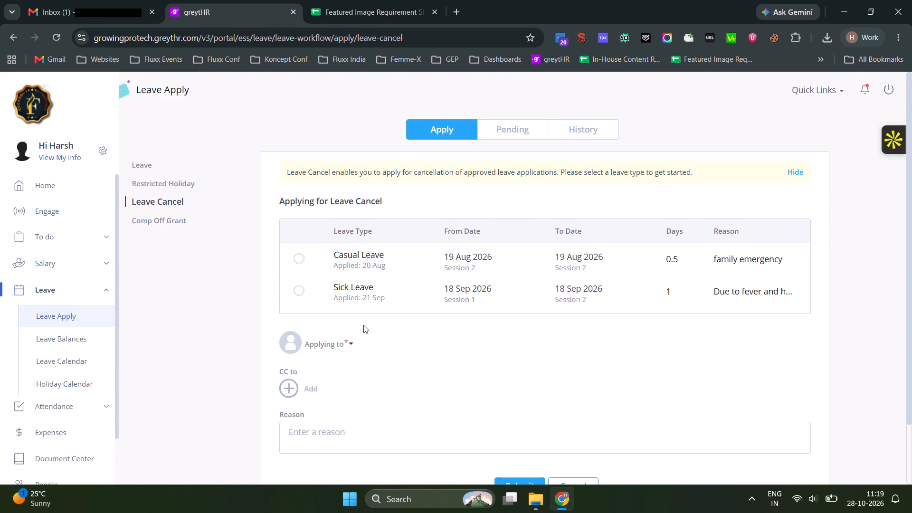
Review the duration and reason of the pending Sick Leave application for 27 Oct 2026.
left_click(519, 124)
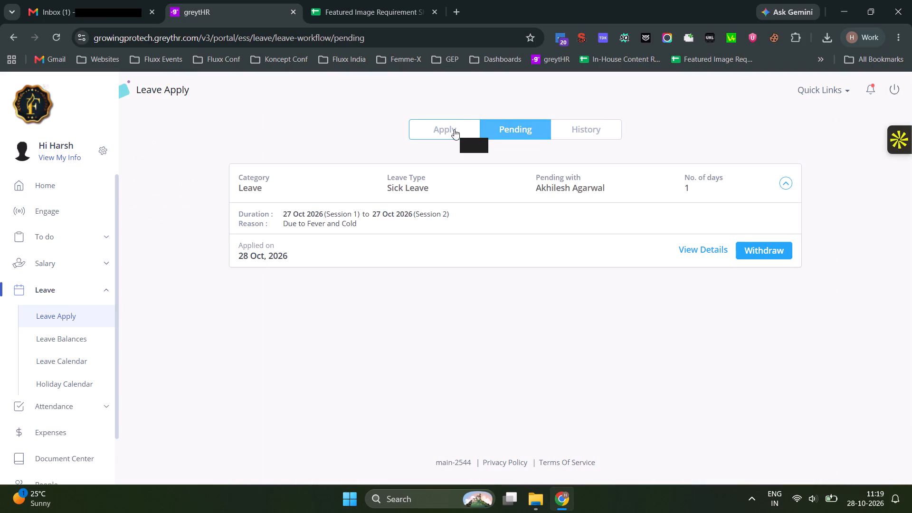
left_click_drag(312, 225, 371, 228)
left_click(371, 228)
scroll(362, 356, "up", 9)
Examine the greytHR home dashboard, including the tracked leave, quick access and payslip cards.
left_click(65, 185)
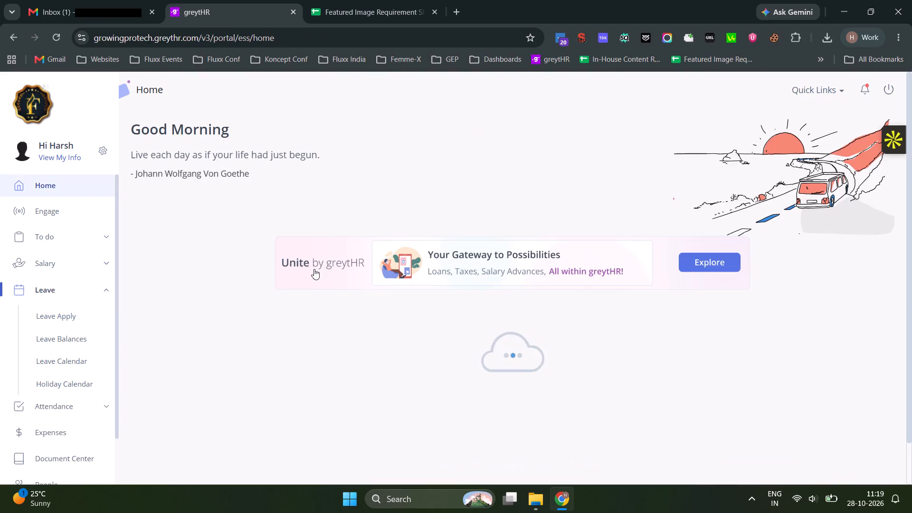
scroll(389, 284, "down", 5)
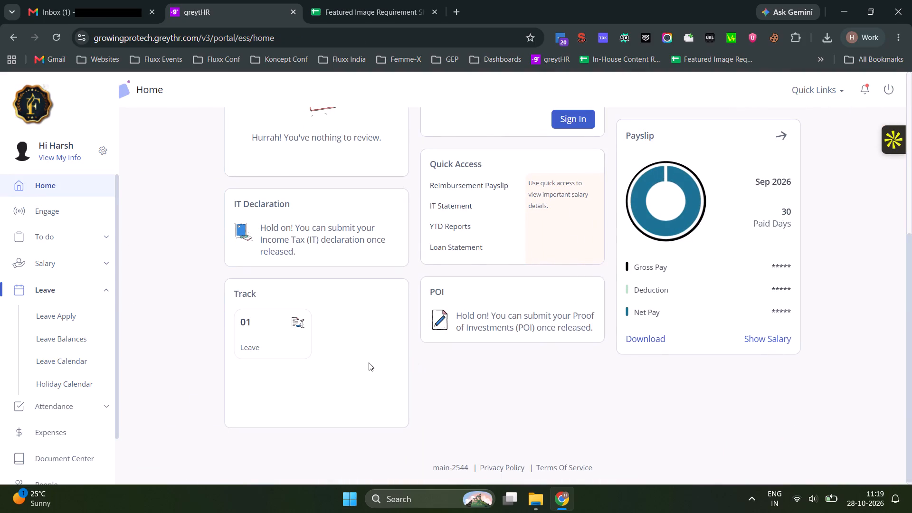
scroll(368, 362, "down", 4)
scroll(443, 362, "up", 9)
scroll(428, 366, "down", 5)
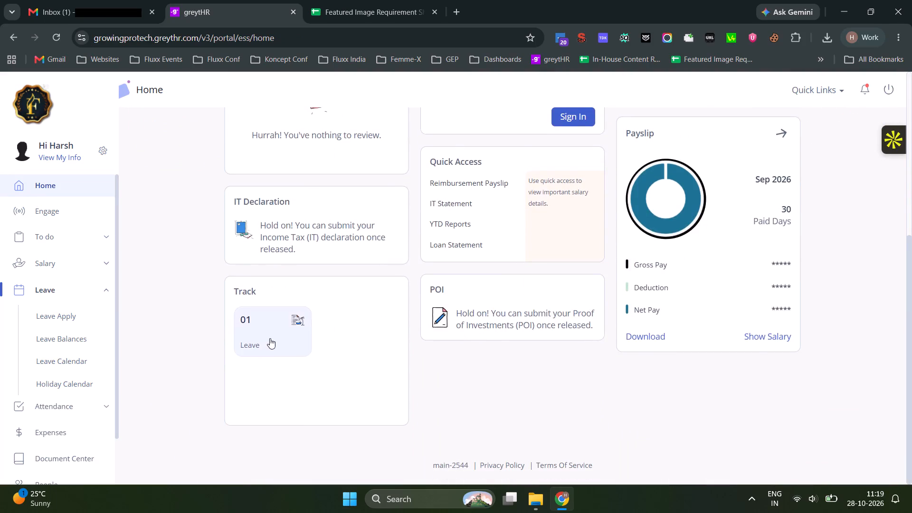
scroll(363, 361, "up", 5)
scroll(366, 357, "down", 5)
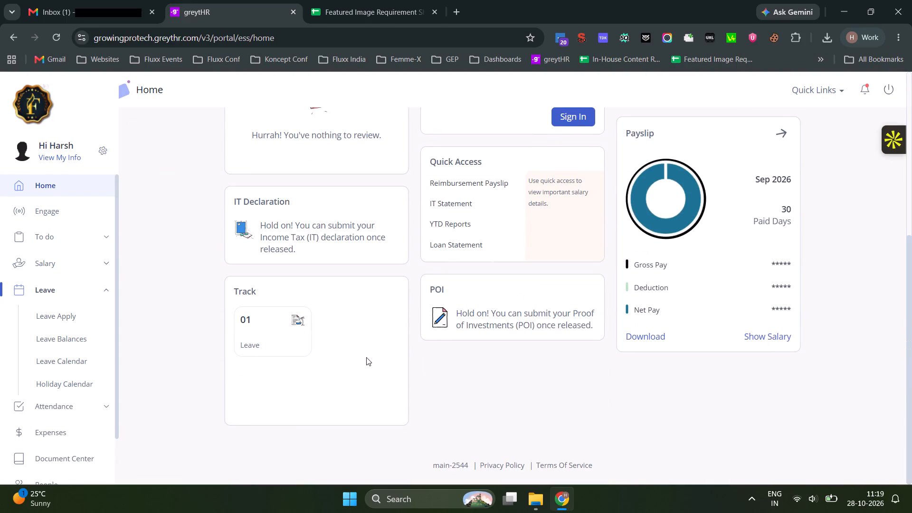
scroll(366, 357, "up", 1)
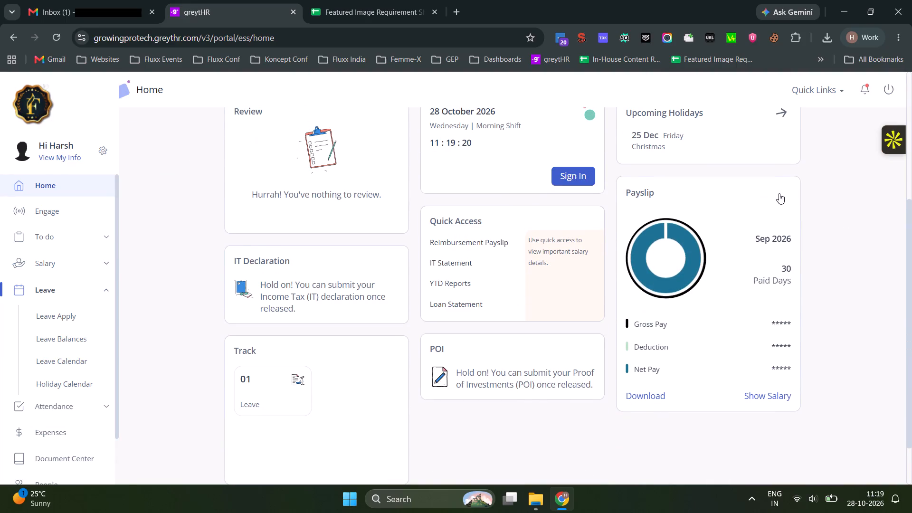
Check the Sep 2026 payslip and reimbursement payslip pages, and close greytHR.
left_click(790, 195)
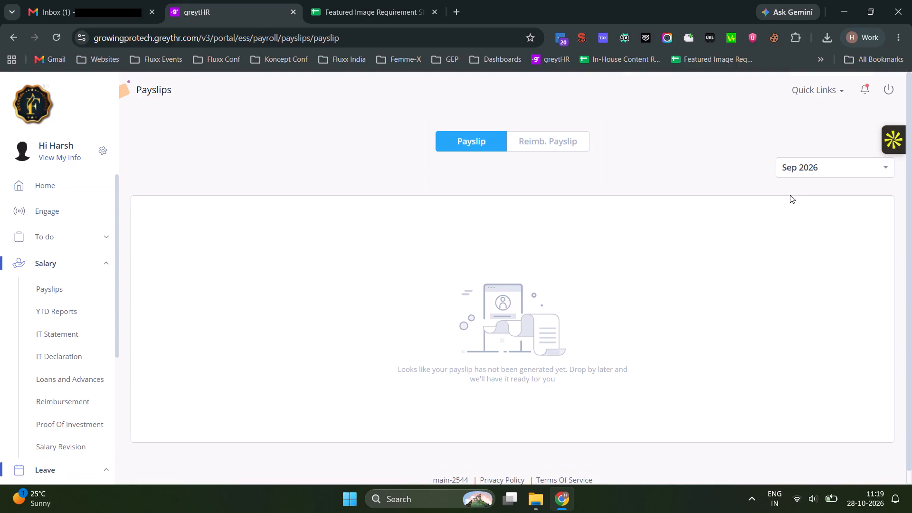
left_click(528, 138)
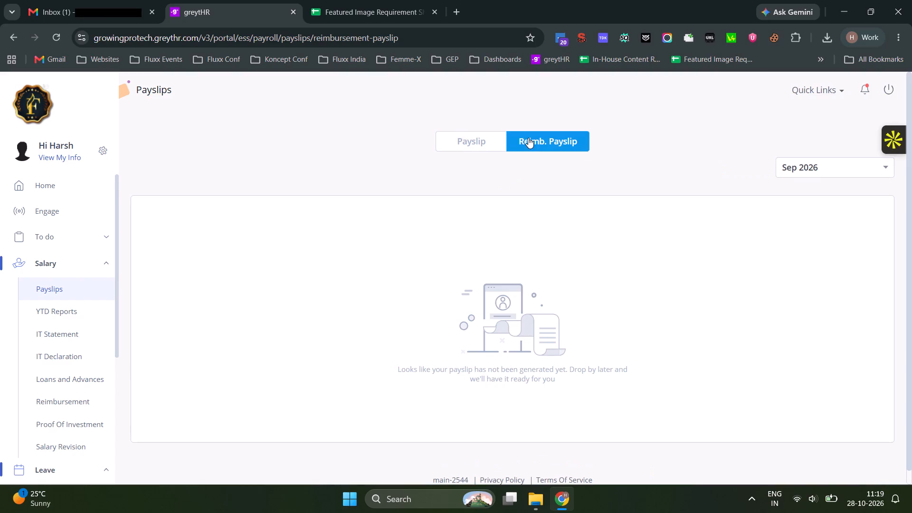
left_click(295, 14)
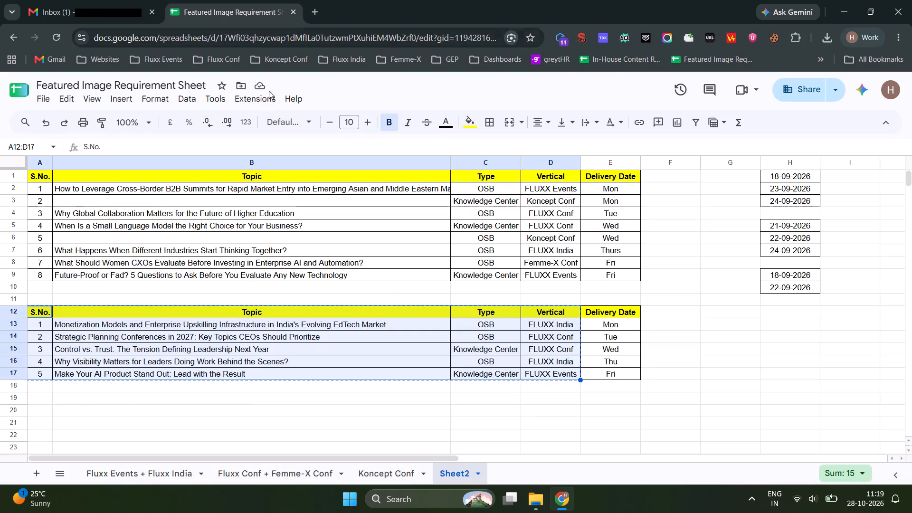
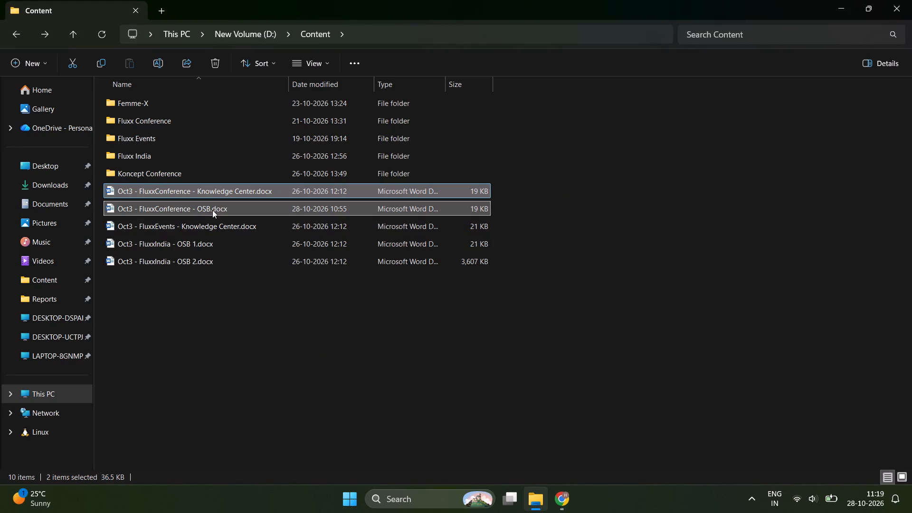
Move the Oct3 FluxxConference Knowledge Center and OSB documents from the Content folder into the Fluxx Conference folder.
left_click_drag(198, 191, 181, 177)
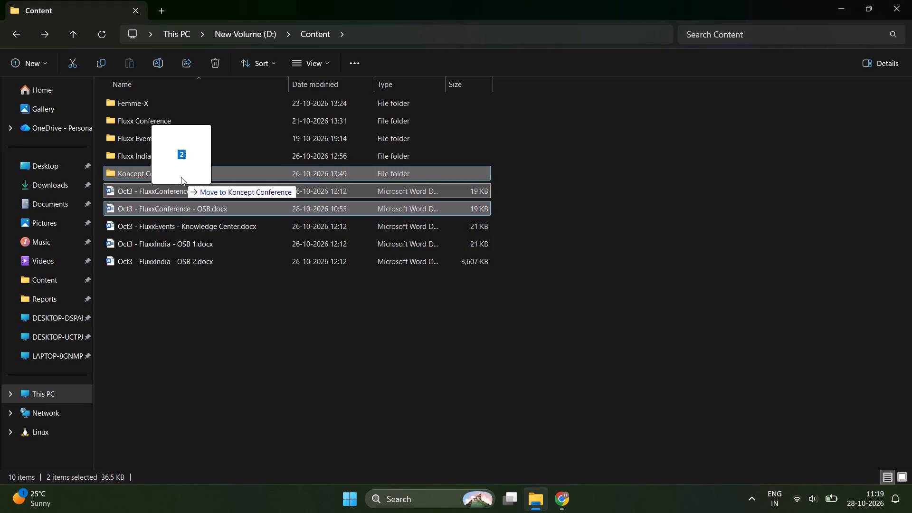
left_click_drag(181, 177, 212, 121)
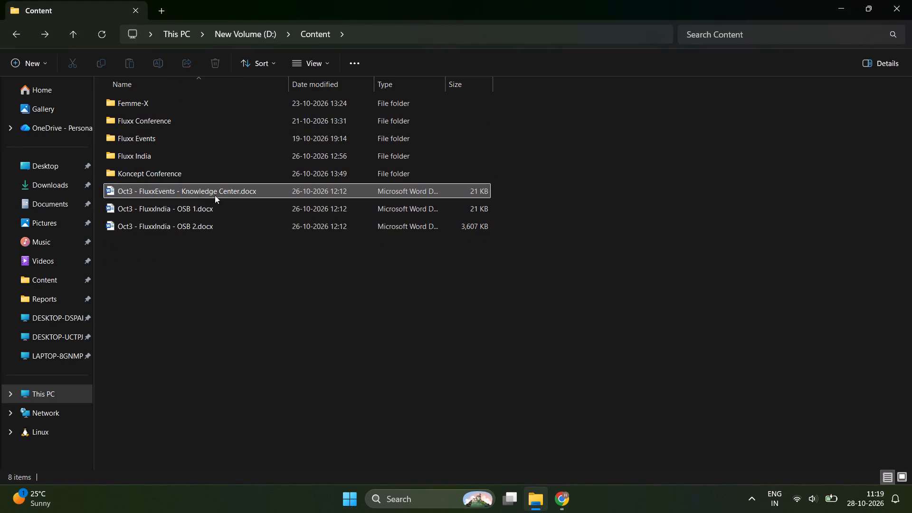
Move the "Oct3 - FluxxEvents - Knowledge Center" document into the Fluxx Events folder.
left_click(217, 191)
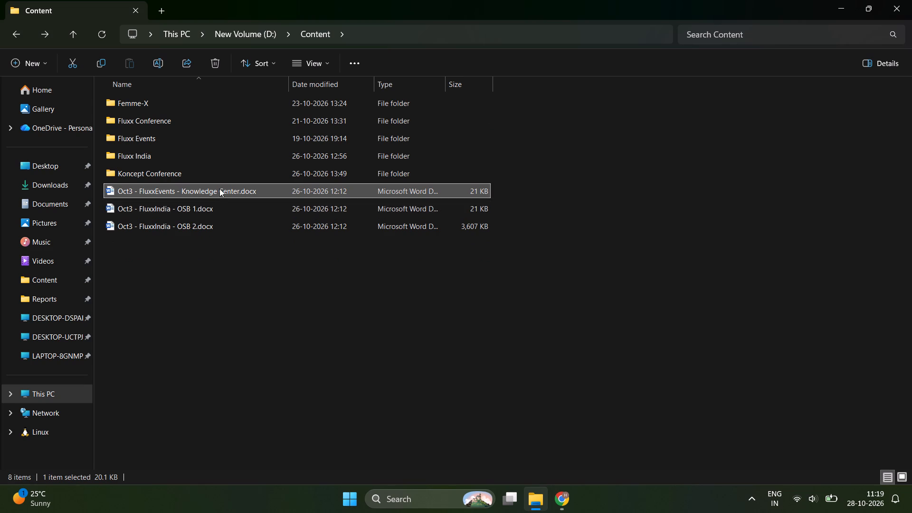
left_click_drag(213, 192, 204, 151)
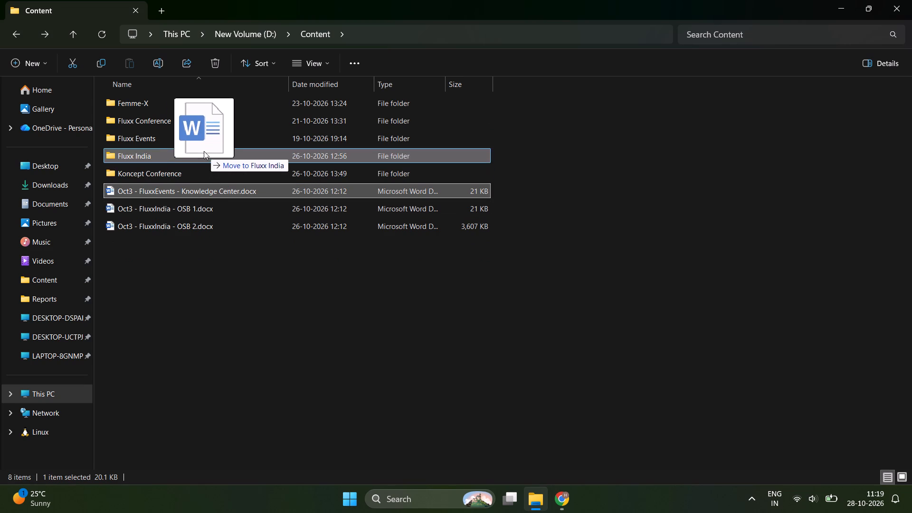
left_click_drag(204, 151, 209, 140)
Move the Oct3 FluxxIndia OSB 1 and OSB 2 documents into the Fluxx India folder.
left_click(199, 190)
left_click(201, 206, "shift")
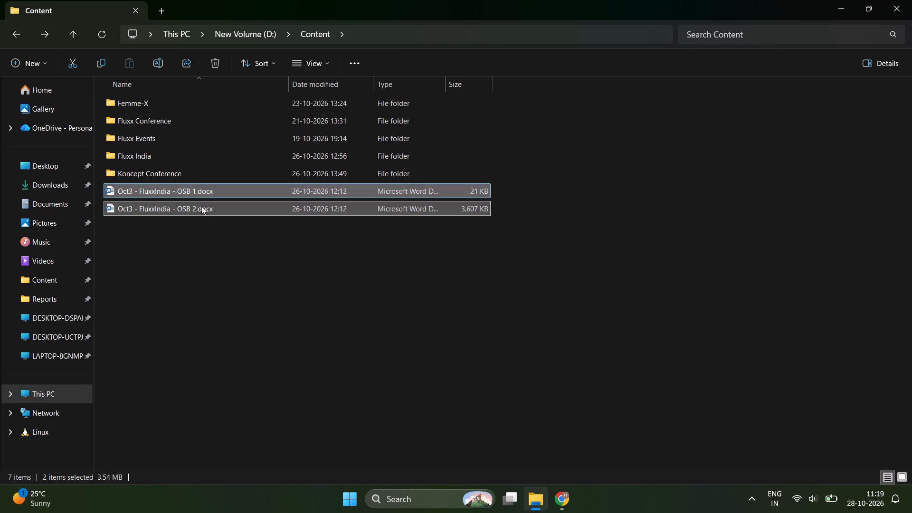
left_click_drag(202, 191, 189, 159)
left_click(213, 253)
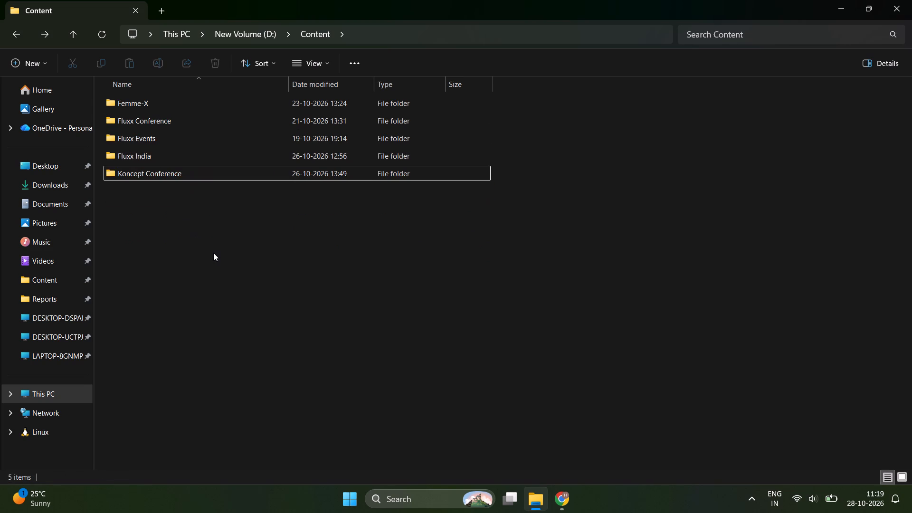